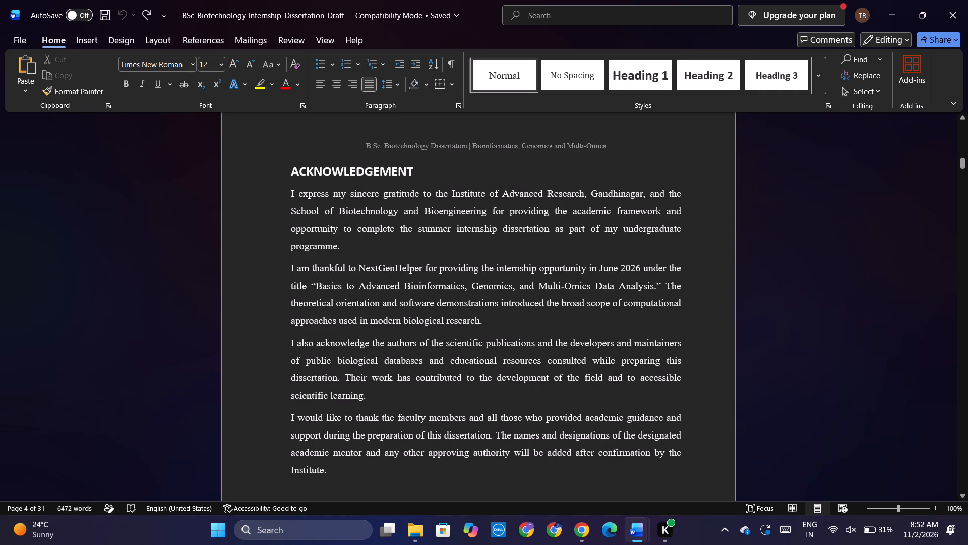
Read through the Acknowledgement page of the dissertation draft.
scroll(494, 343, "down", 1)
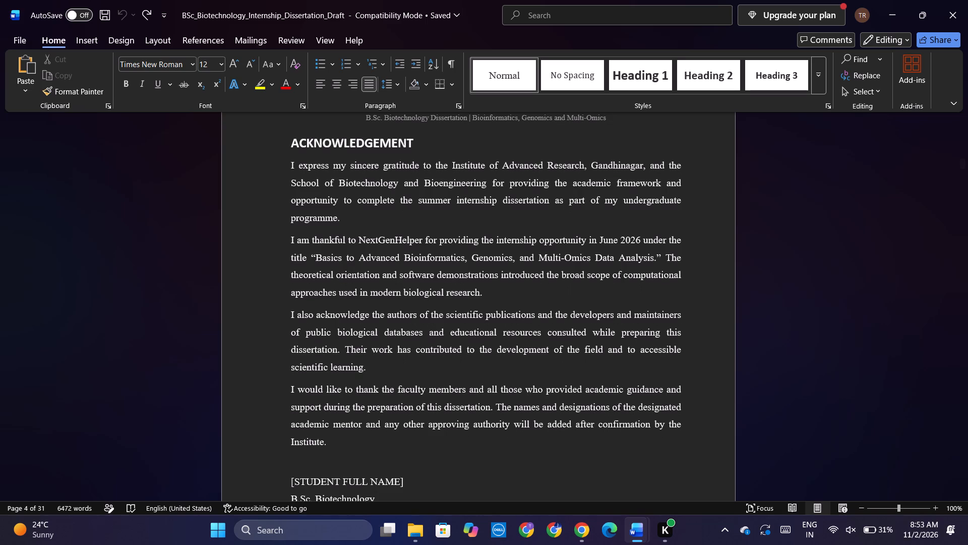
scroll(494, 343, "left", 1)
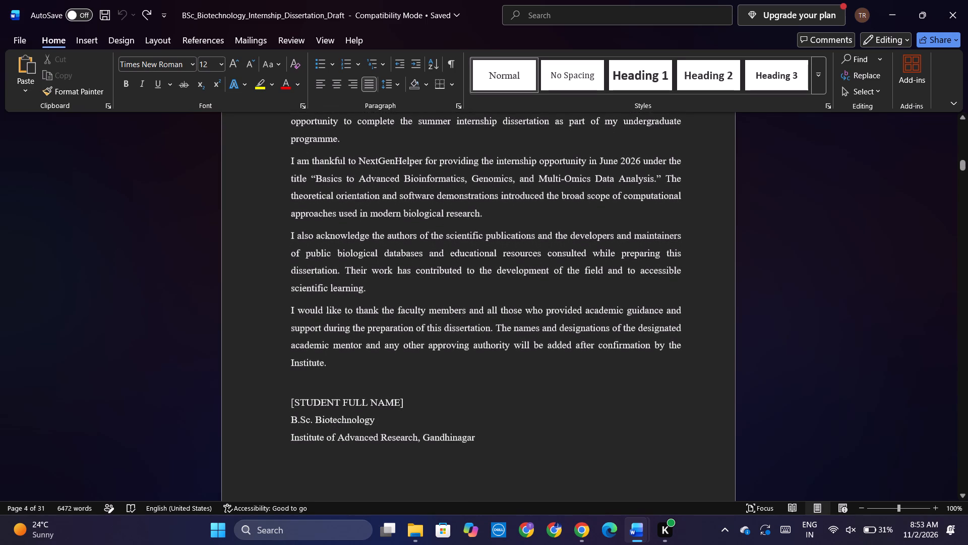
scroll(494, 343, "left", 1)
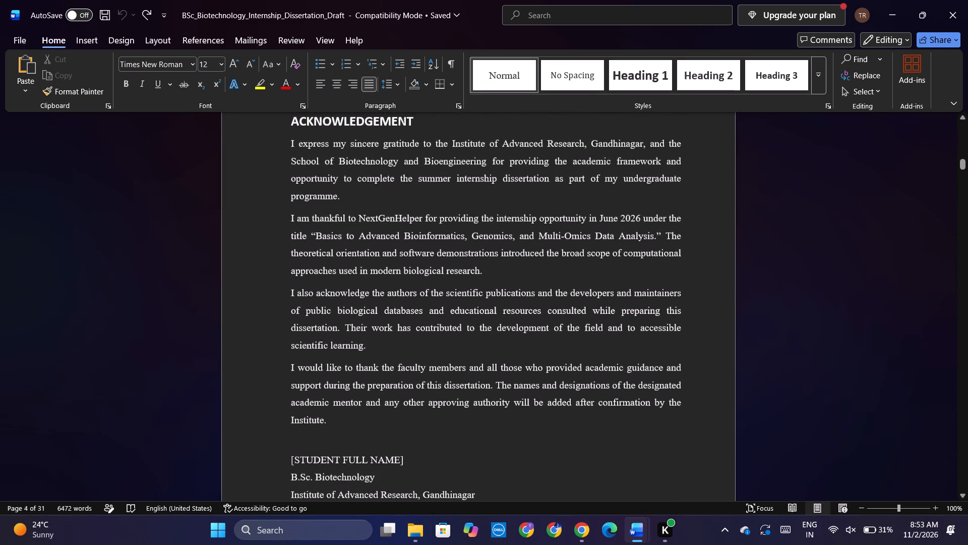
scroll(494, 343, "left", 2)
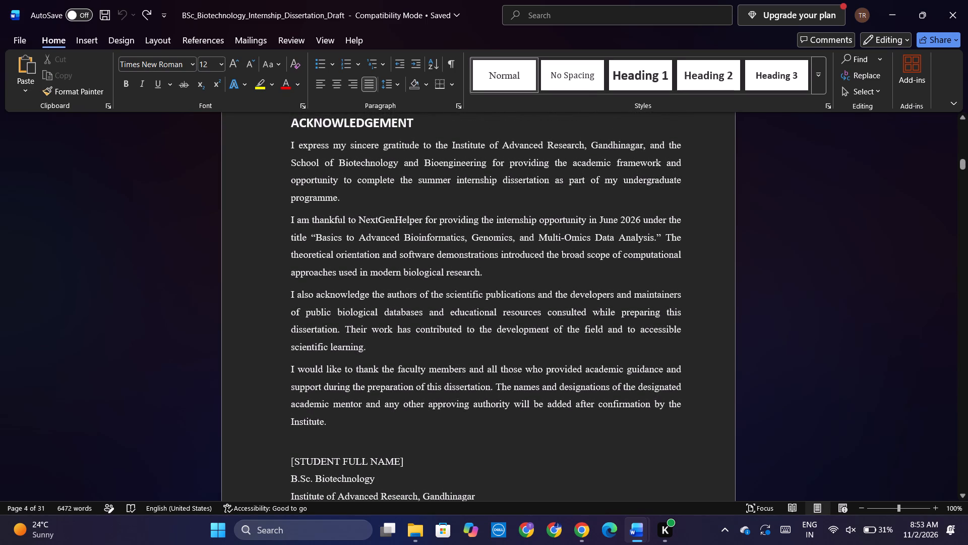
scroll(494, 343, "left", 1)
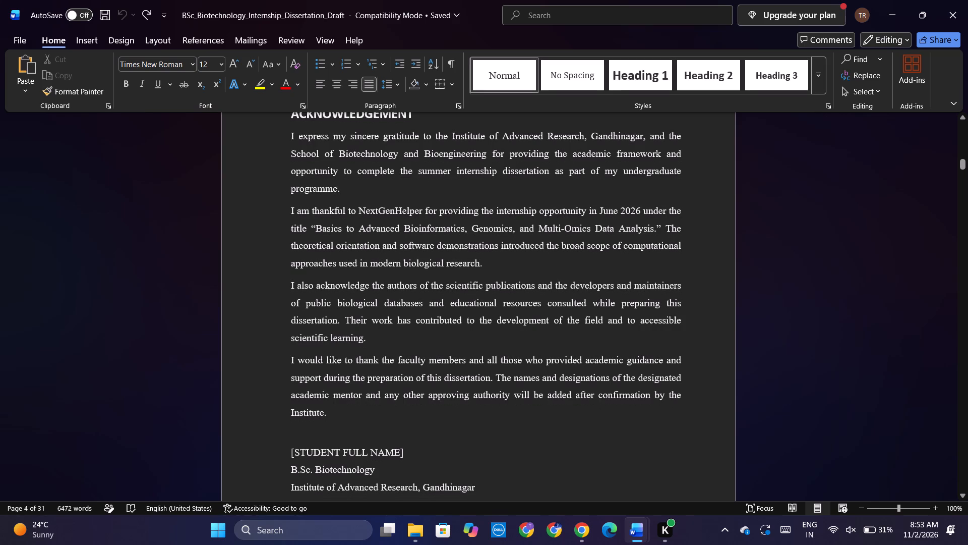
scroll(494, 343, "left", 2)
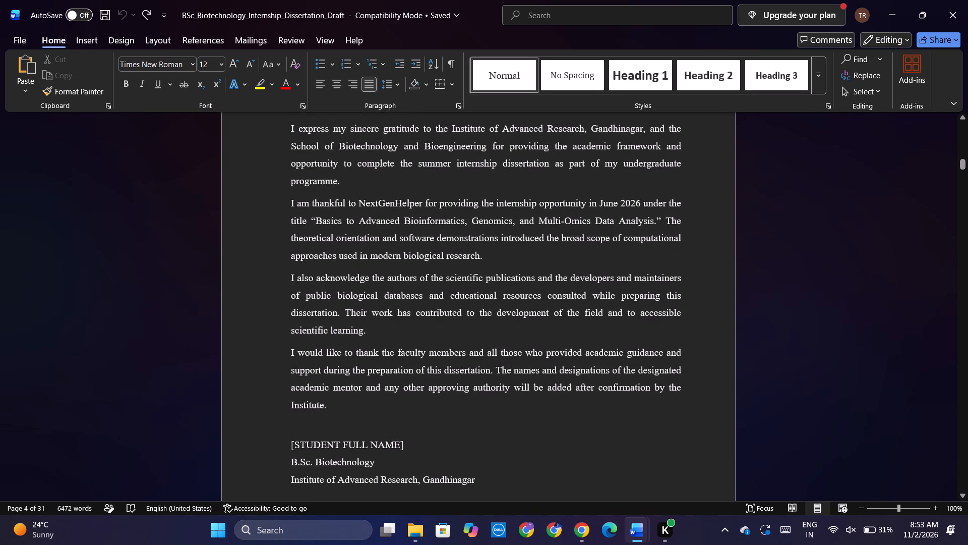
scroll(494, 343, "left", 3)
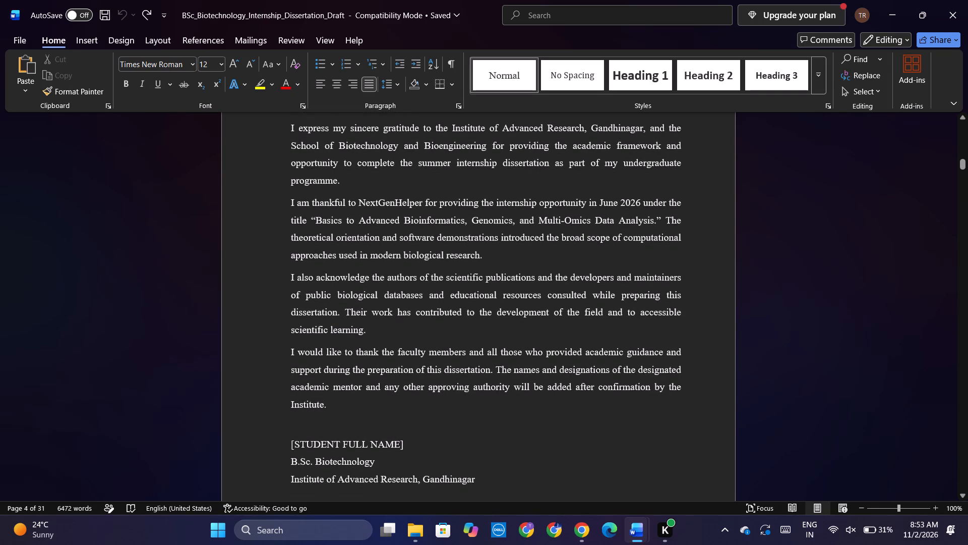
scroll(494, 343, "left", 2)
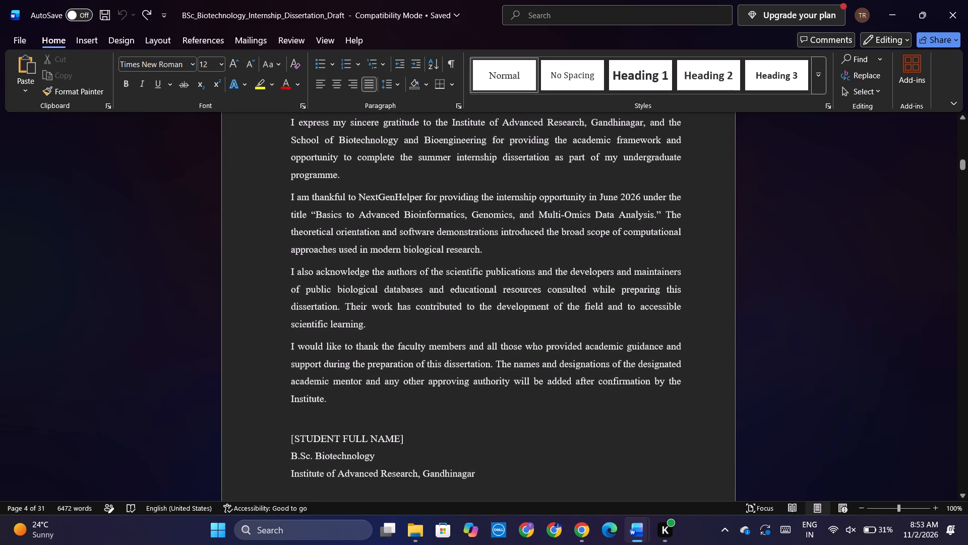
scroll(494, 343, "left", 2)
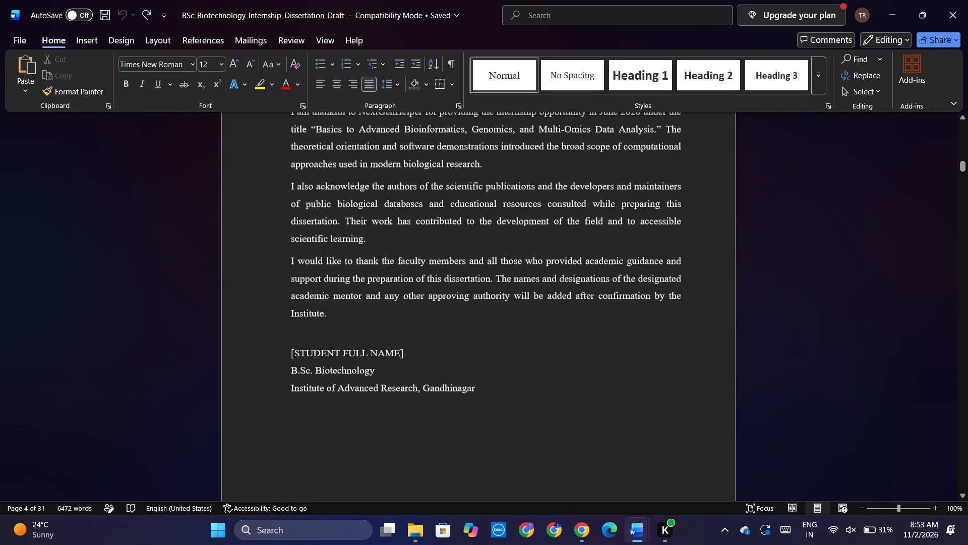
scroll(494, 343, "left", 1)
scroll(494, 343, "down", 5, "ctrl")
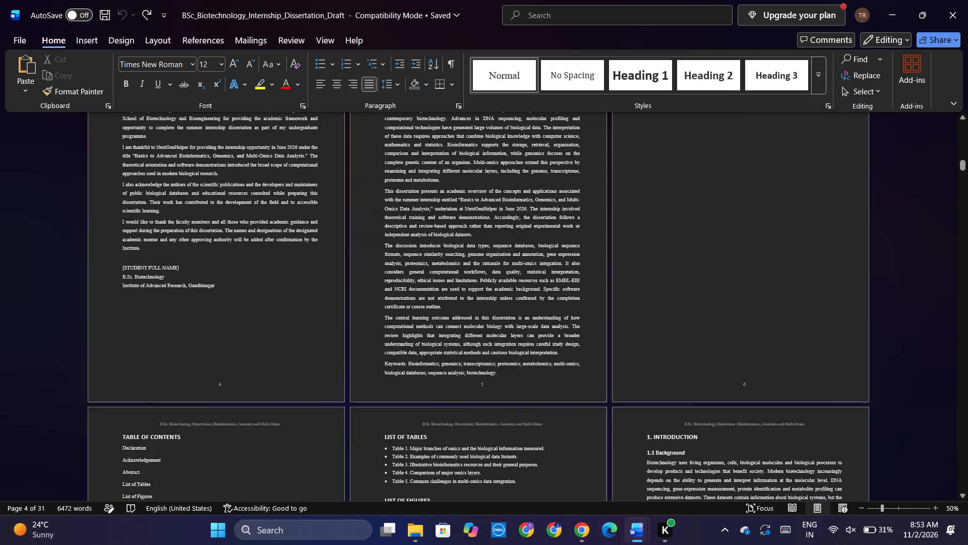
scroll(494, 343, "up", 4)
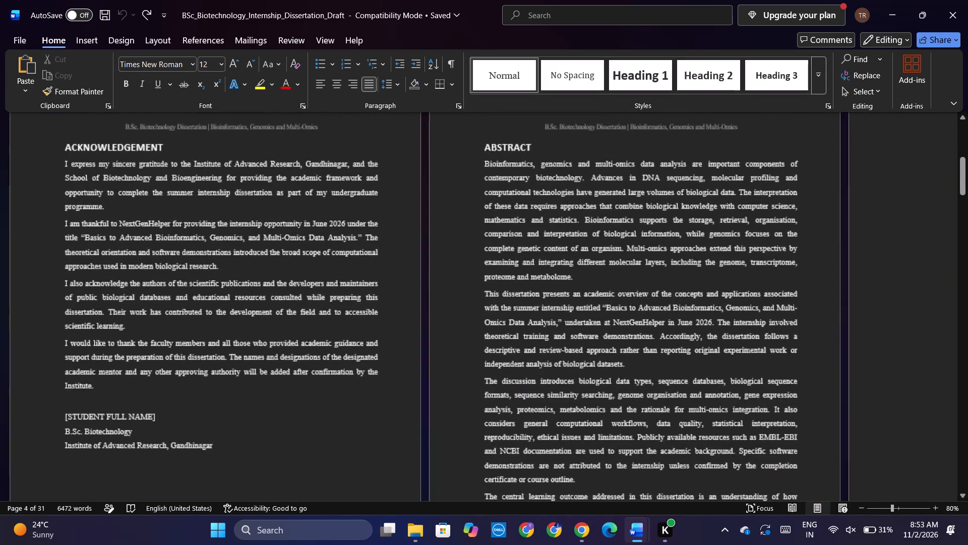
scroll(494, 343, "up", 1)
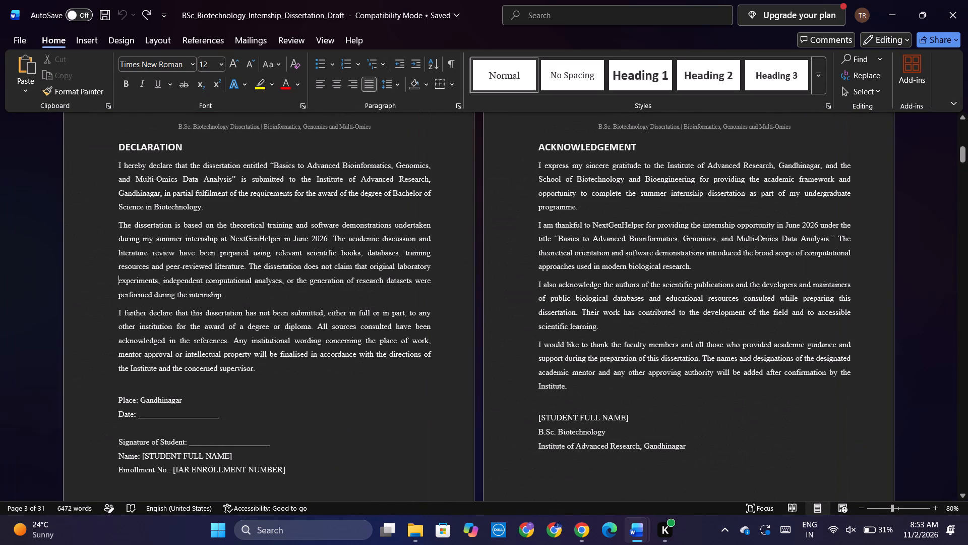
left_click(530, 146)
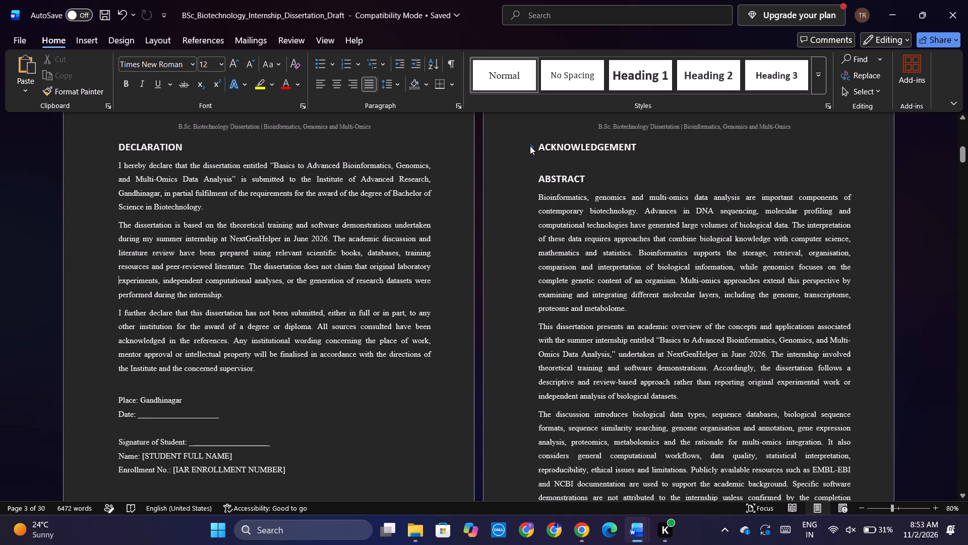
key("ctrl+z")
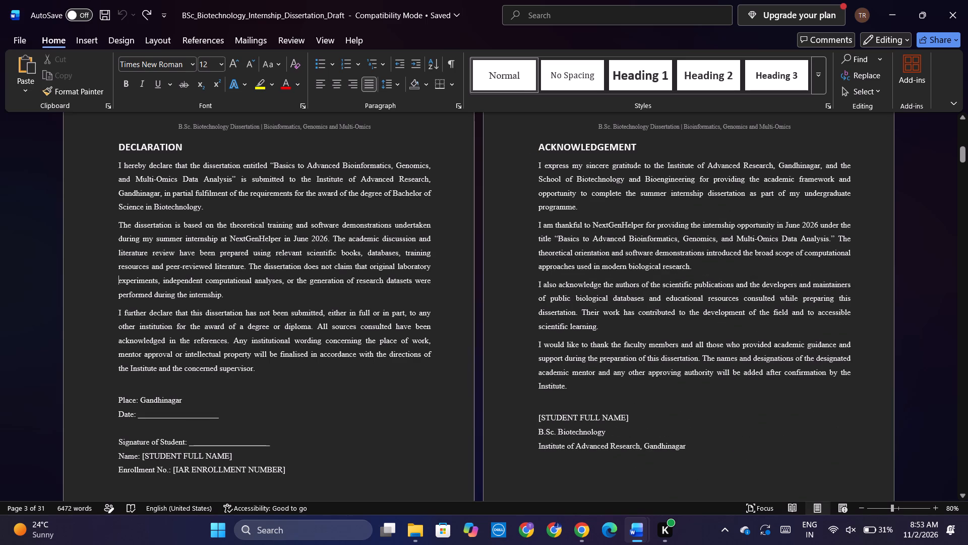
Copy the whole Acknowledgement section, from its heading through the student and institute lines.
left_click_drag(686, 448, 541, 275)
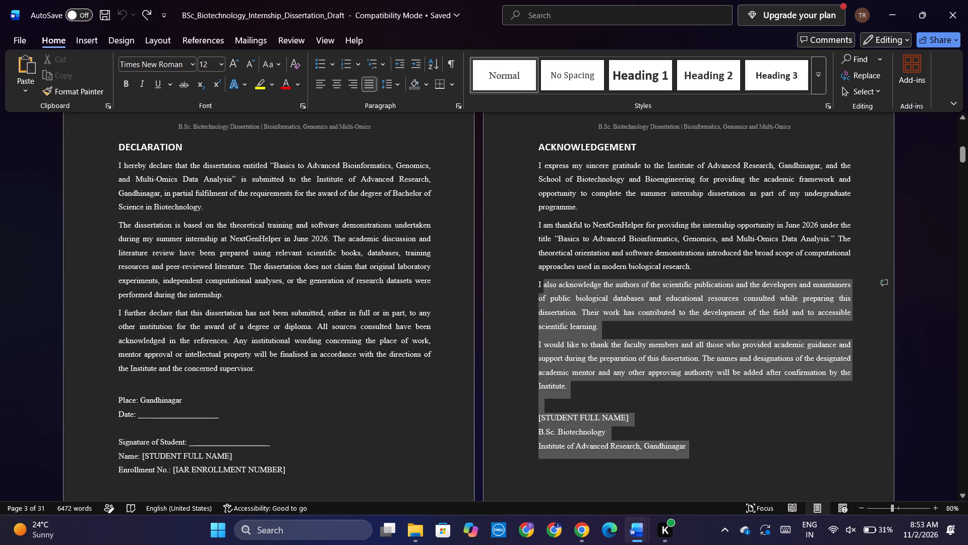
left_click_drag(541, 275, 539, 151)
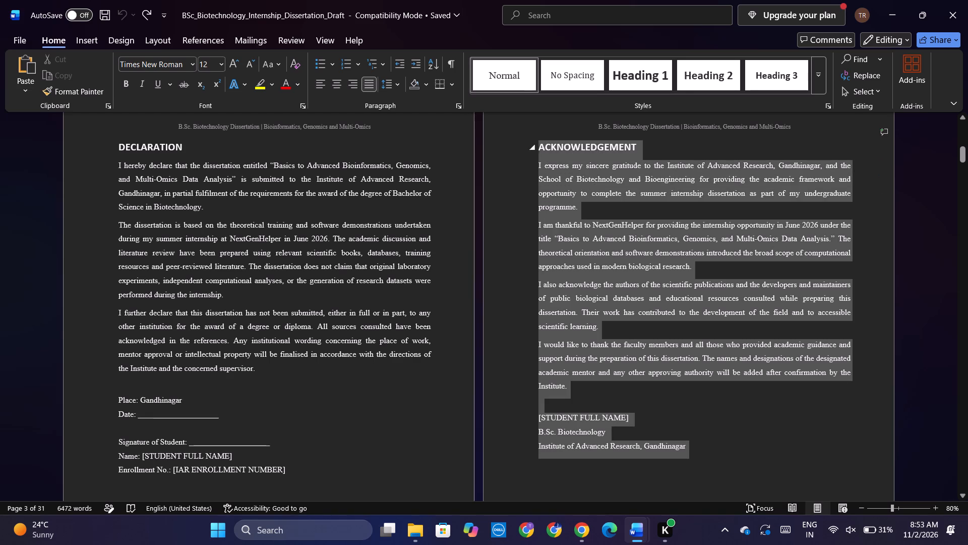
left_click_drag(539, 151, 537, 148)
key("ctrl+c")
Switch to the summer internship thesis 2026 document and add blank lines after the Declaration's place line to reach a new page.
key("alt+Tab")
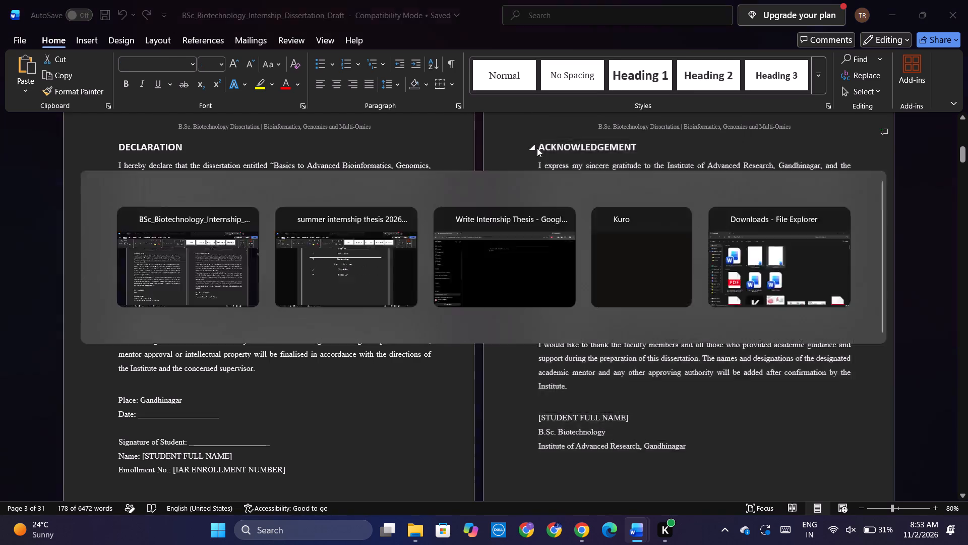
scroll(537, 148, "up", 5)
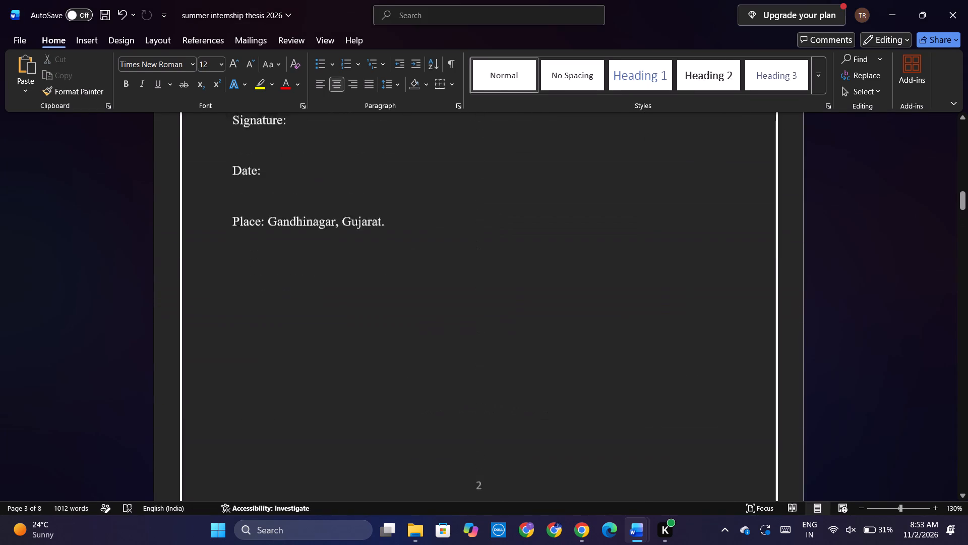
scroll(537, 148, "up", 3)
scroll(537, 148, "down", 5, "ctrl")
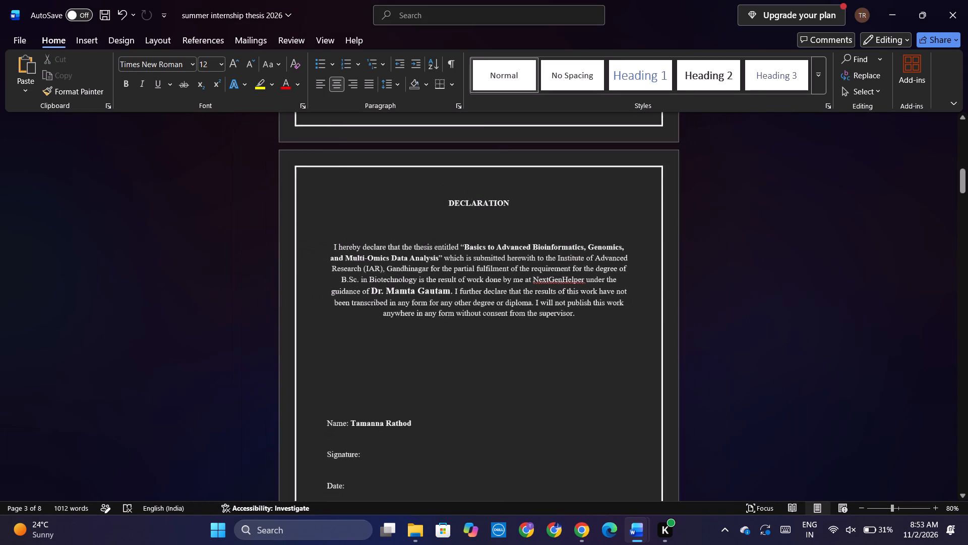
scroll(537, 148, "down", 1)
scroll(537, 148, "up", 6, "ctrl")
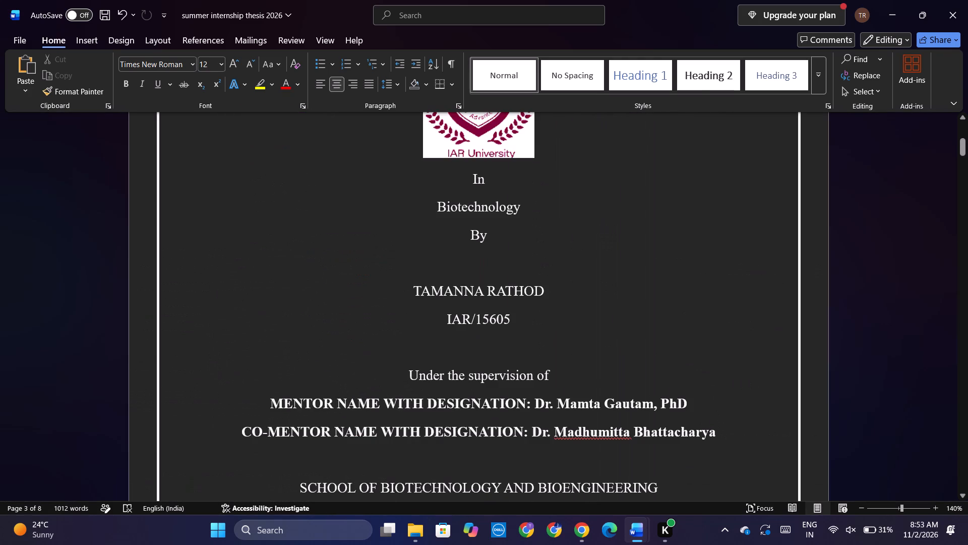
scroll(537, 148, "down", 5)
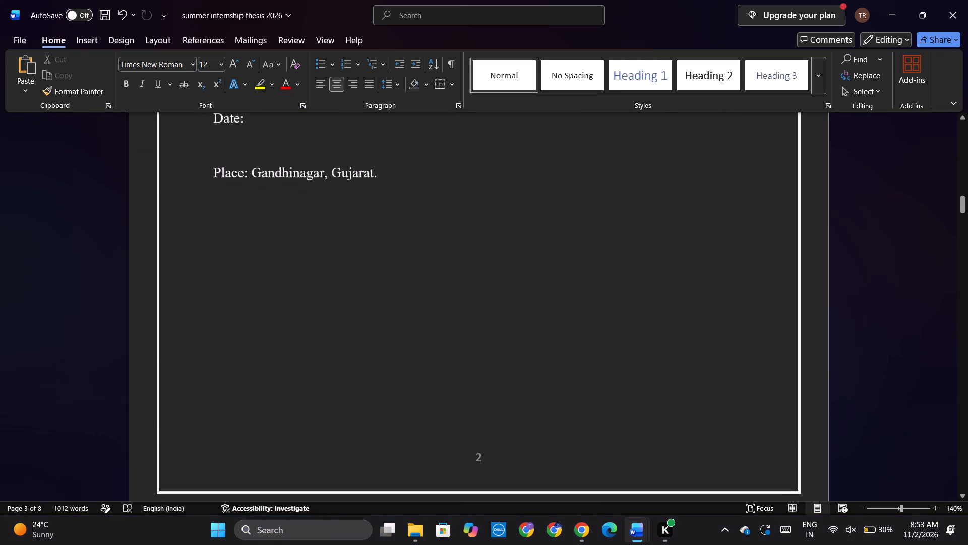
scroll(537, 148, "down", 1, "ctrl")
left_click(454, 181)
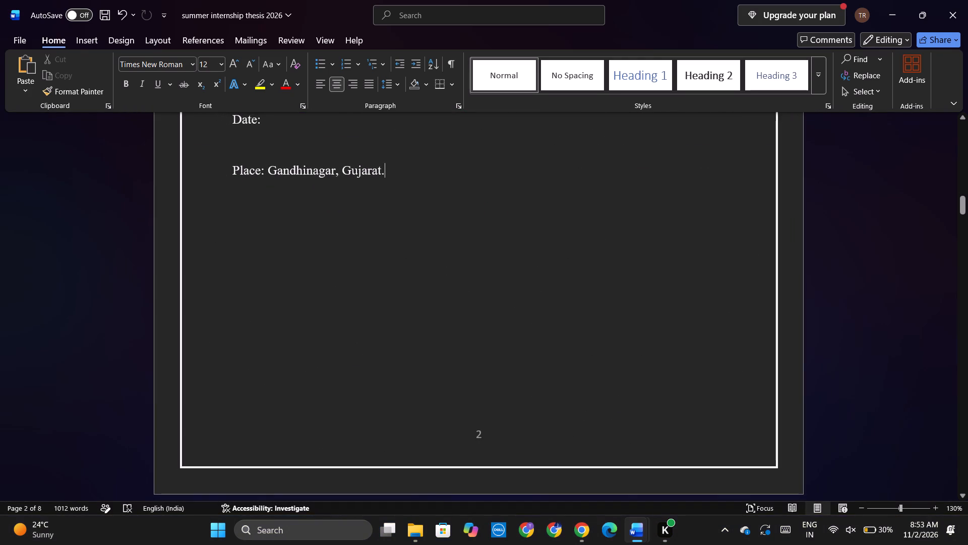
key("Return")
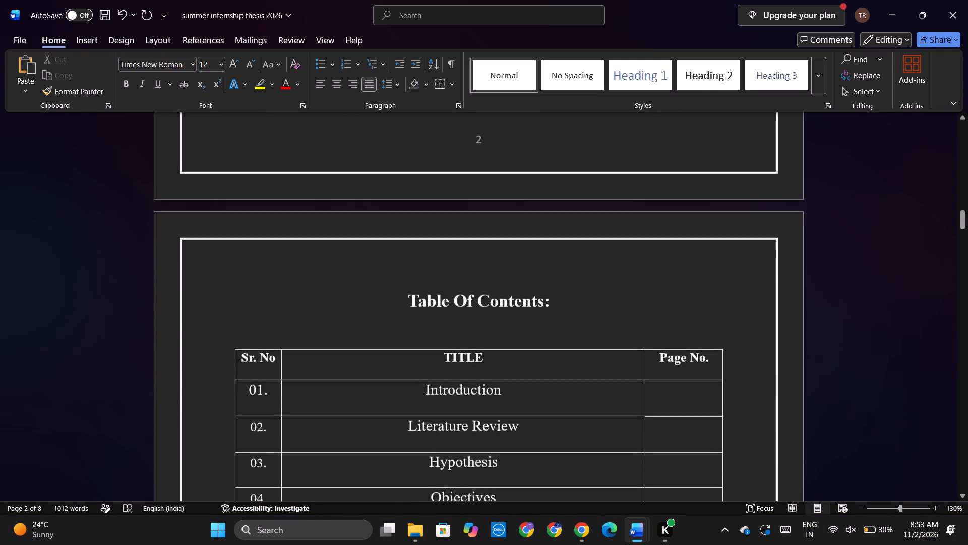
key("Return")
key("Return")
key("Return")
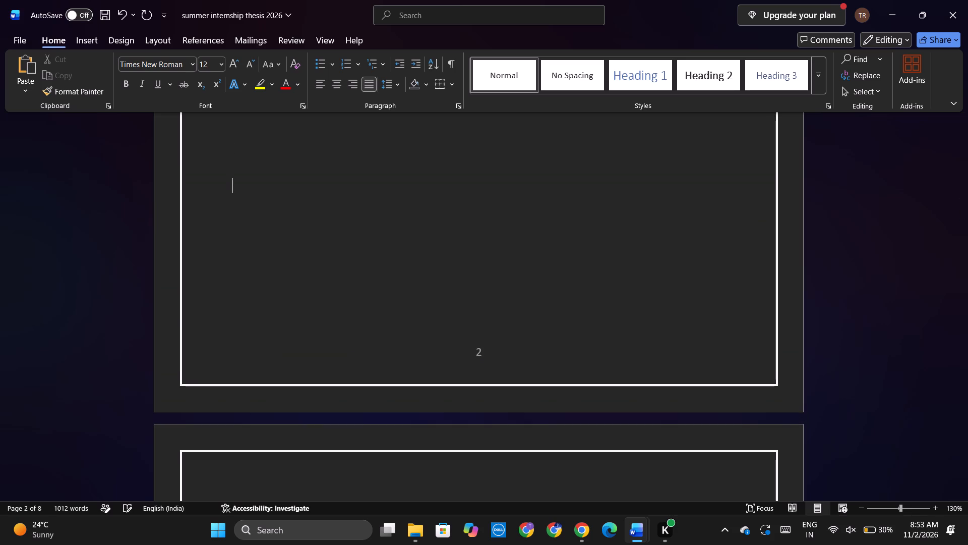
key("Return")
key("Return")
key("Return")
key("Return")
key("Return")
key("Return")
key("Return")
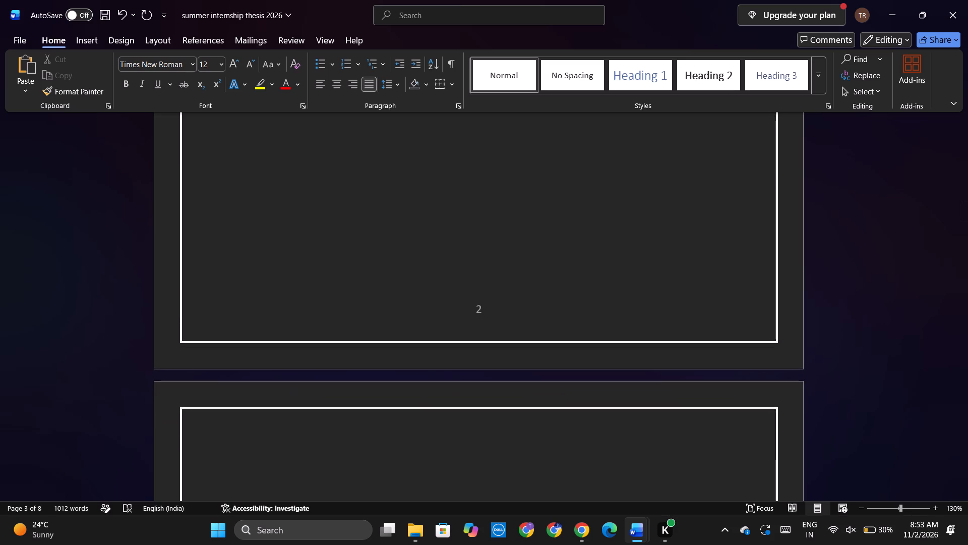
key("BackSpace")
Paste the copied Acknowledgement section on the page after the Declaration.
key("ctrl+v")
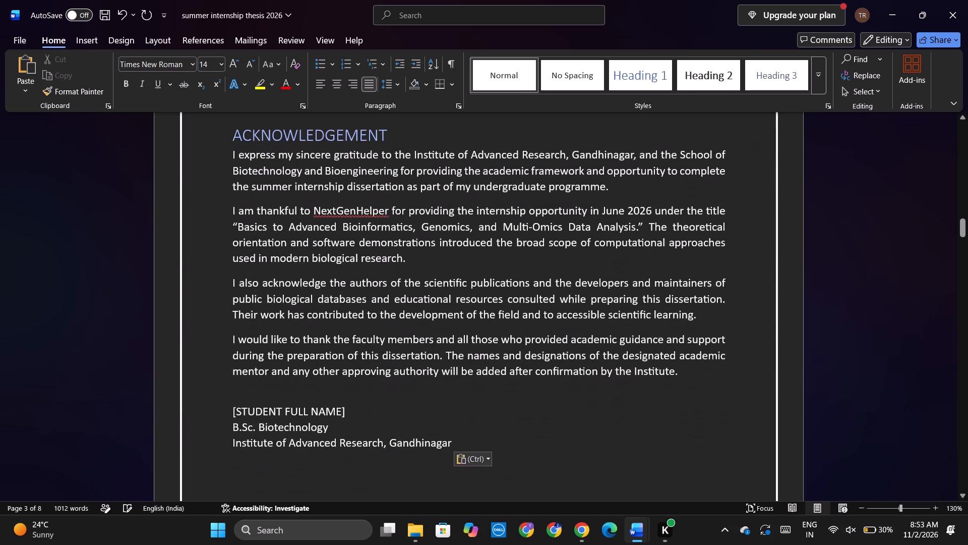
Insert five blank lines before the Table Of Contents heading so it moves off the Acknowledgement page.
scroll(454, 181, "down", 4)
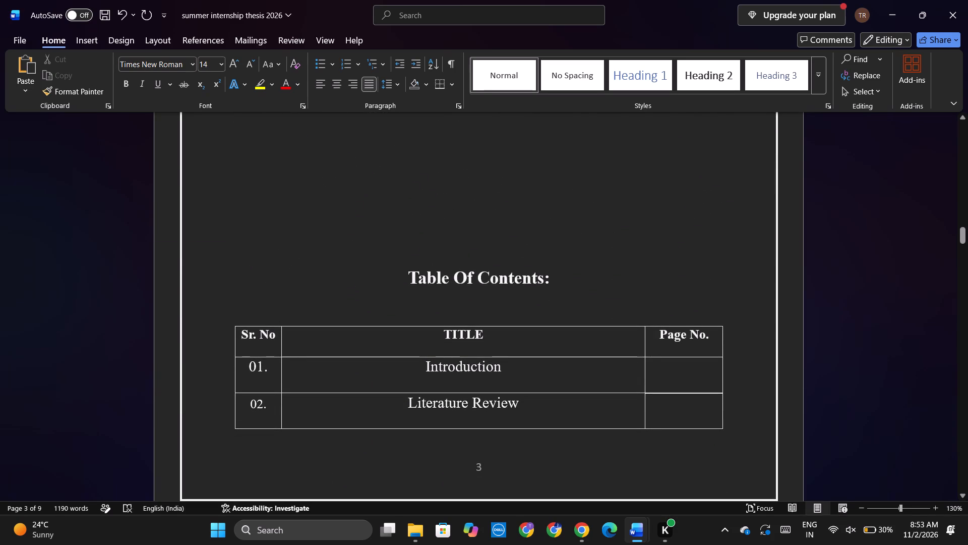
left_click(387, 286)
key("Return")
key("Return")
key("Return")
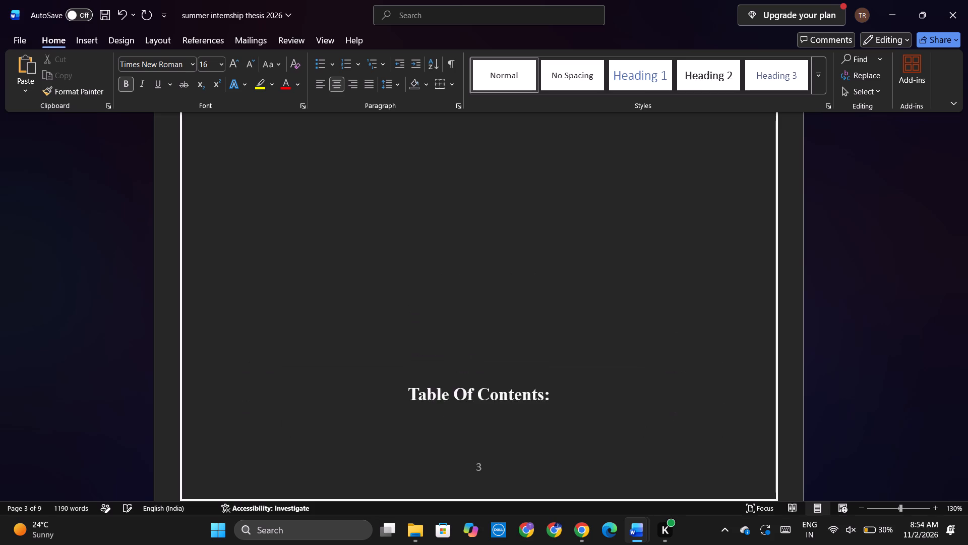
key("Return")
key("Return")
Change the font of the ACKNOWLEDGEMENT heading to Times New Roman.
scroll(387, 286, "up", 1)
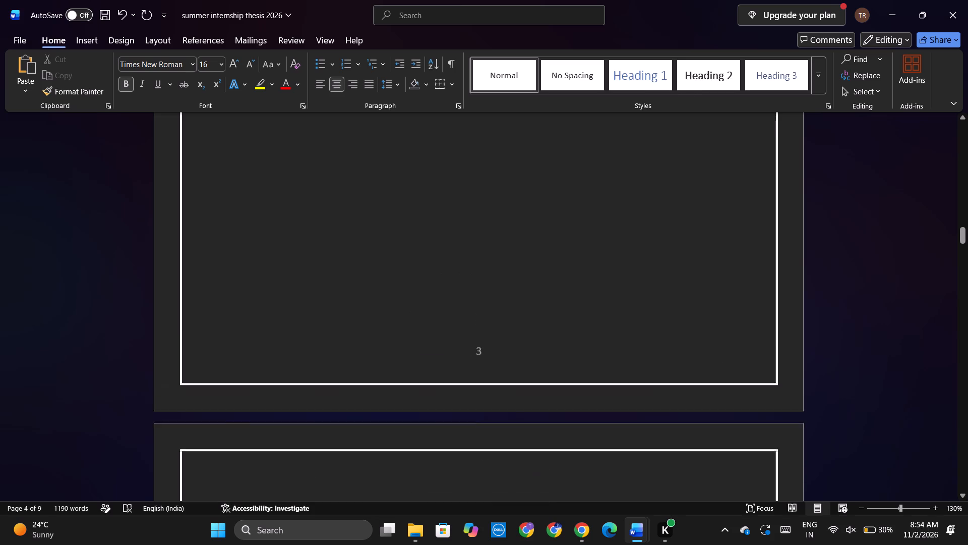
scroll(387, 286, "up", 4)
scroll(387, 286, "up", 2, "ctrl")
scroll(387, 286, "down", 3, "ctrl")
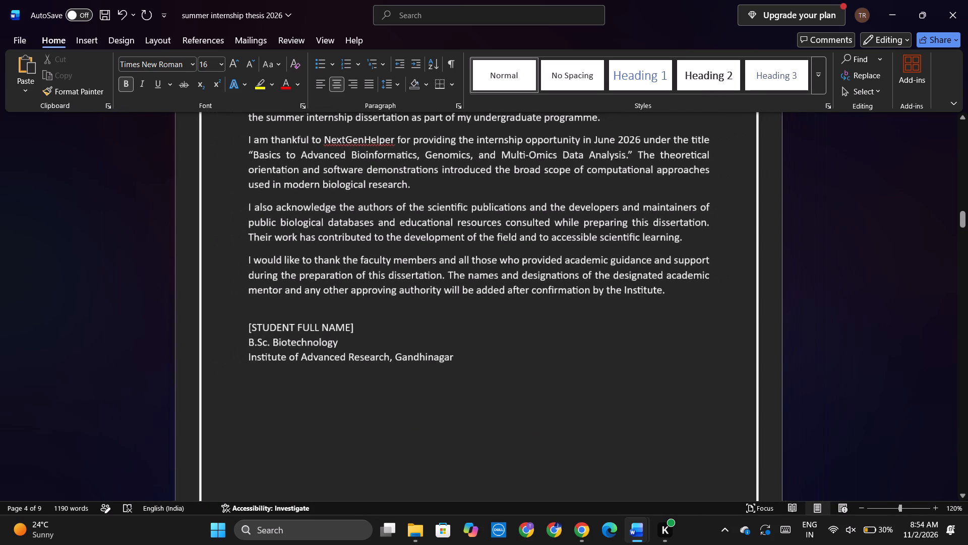
scroll(387, 286, "up", 1)
scroll(387, 286, "down", 1)
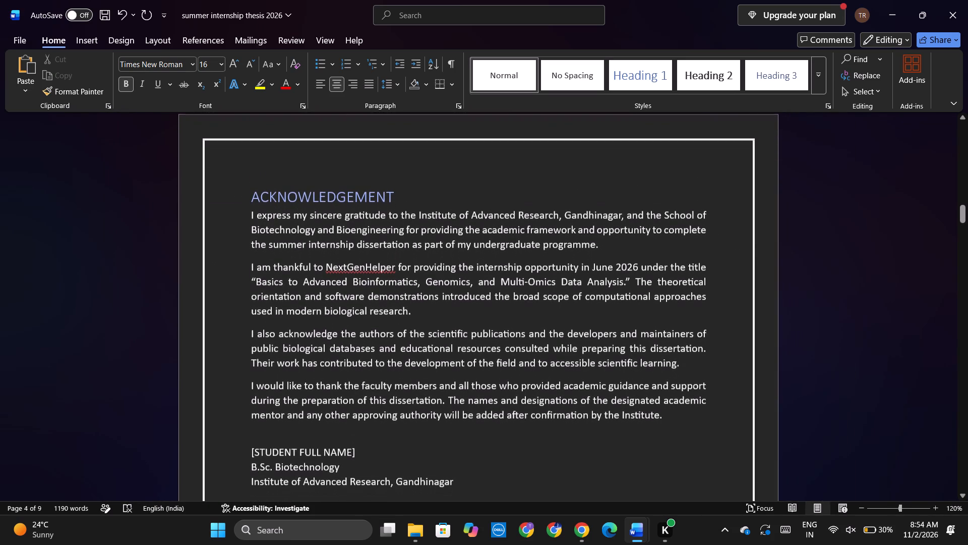
left_click_drag(396, 198, 239, 194)
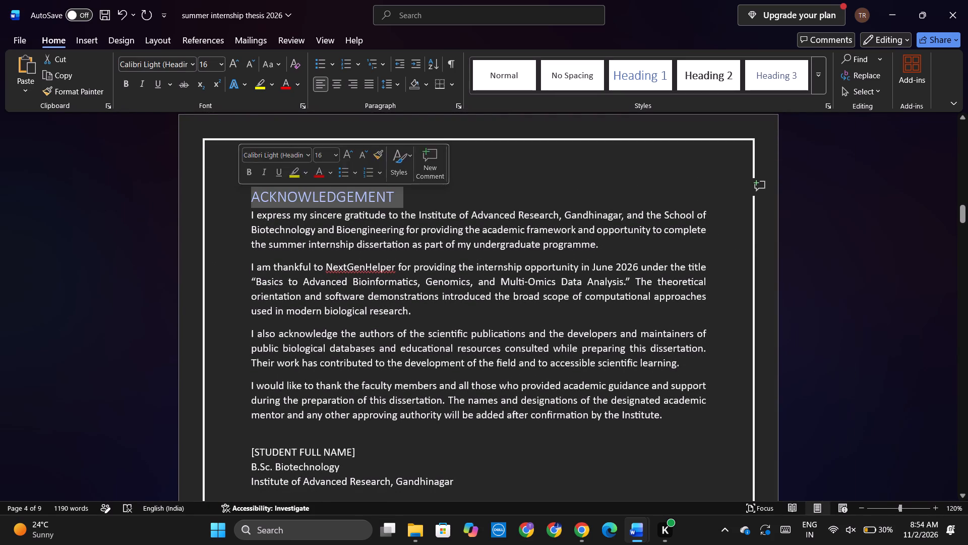
left_click(188, 66)
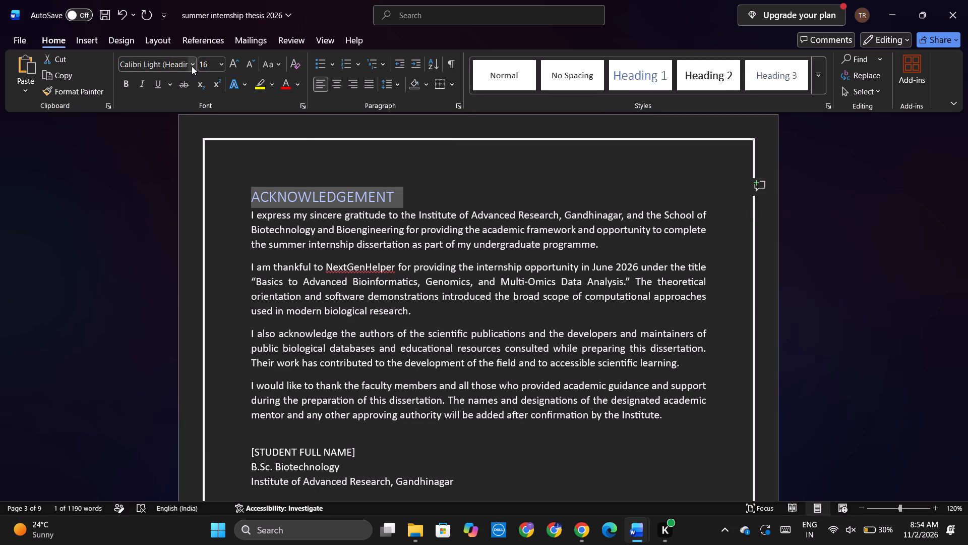
left_click(192, 66)
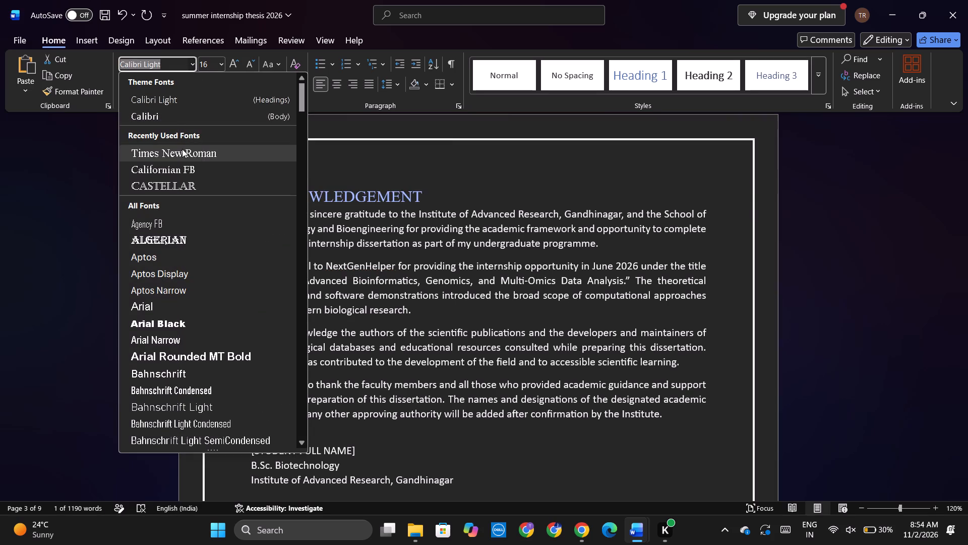
left_click(182, 149)
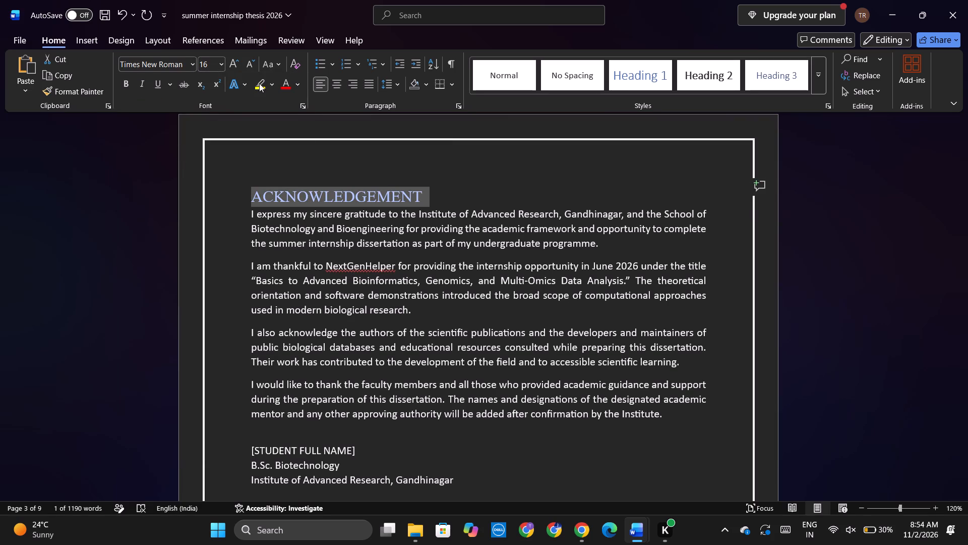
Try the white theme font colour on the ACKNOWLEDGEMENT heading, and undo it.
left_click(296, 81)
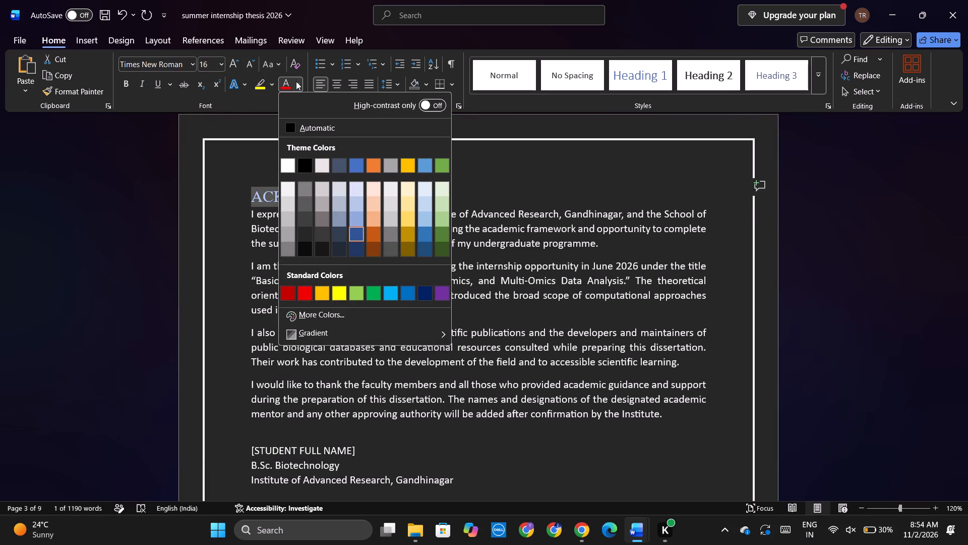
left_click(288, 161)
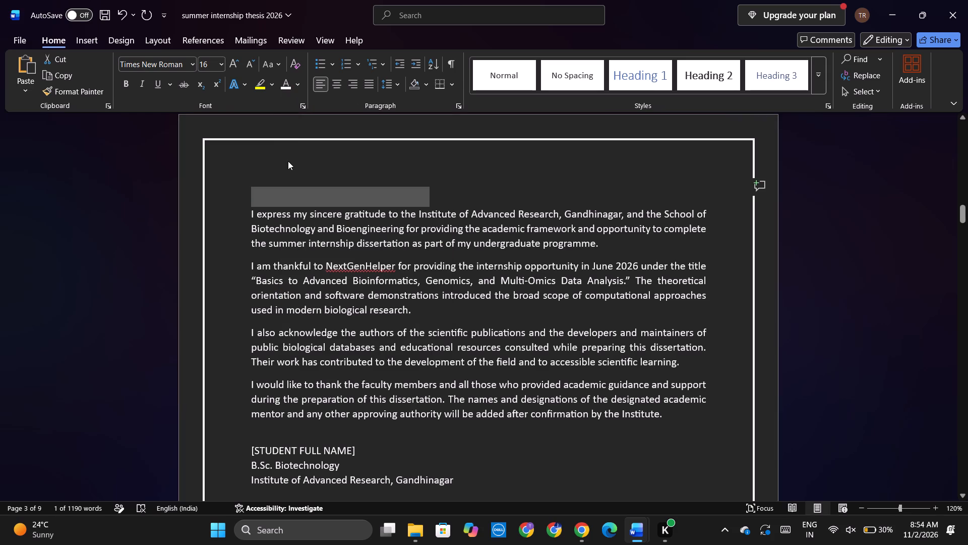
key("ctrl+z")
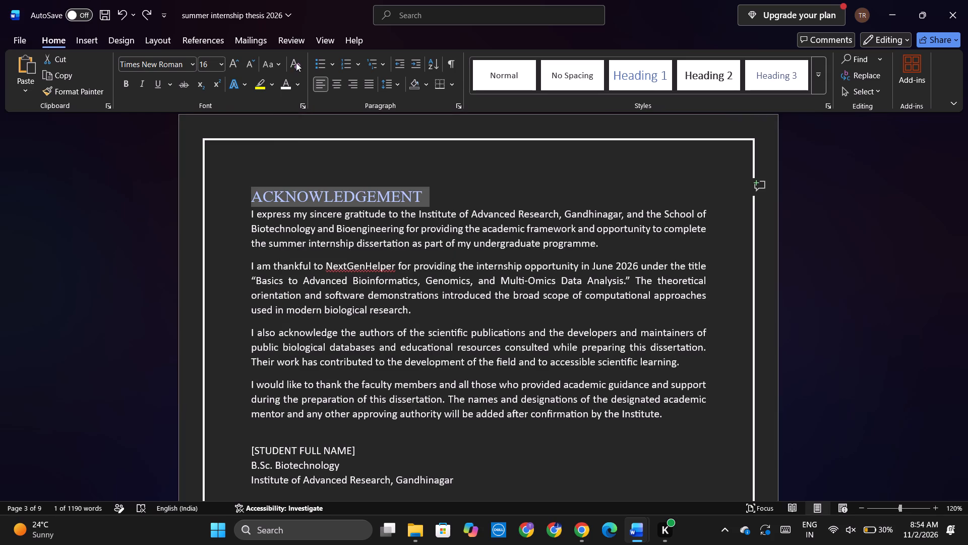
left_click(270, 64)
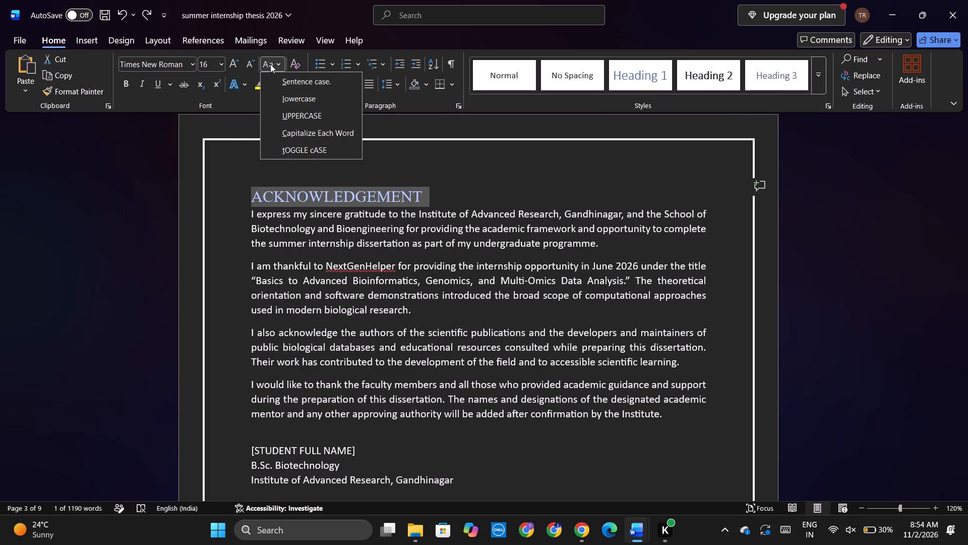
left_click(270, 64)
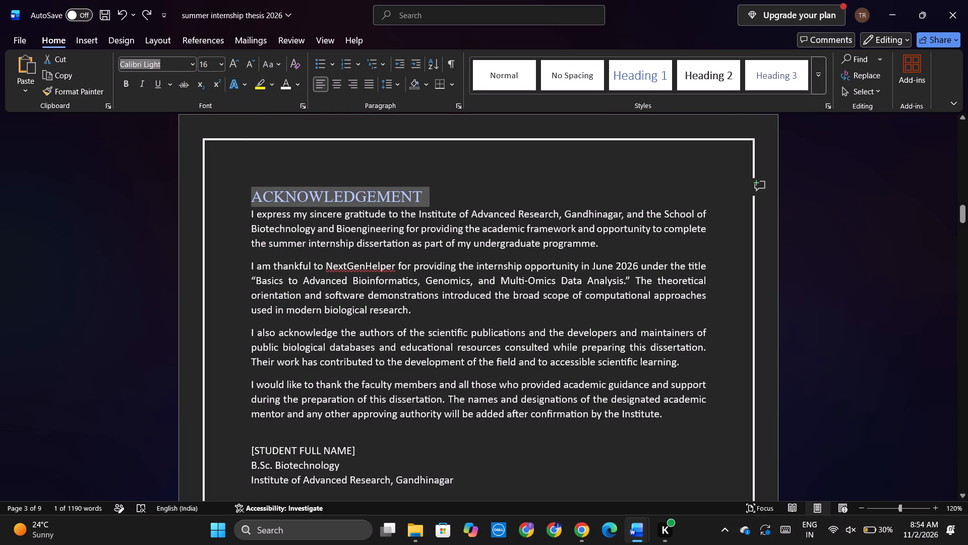
Apply the Normal style to the ACKNOWLEDGEMENT heading and format it as 14 pt bold Times New Roman.
left_click(489, 83)
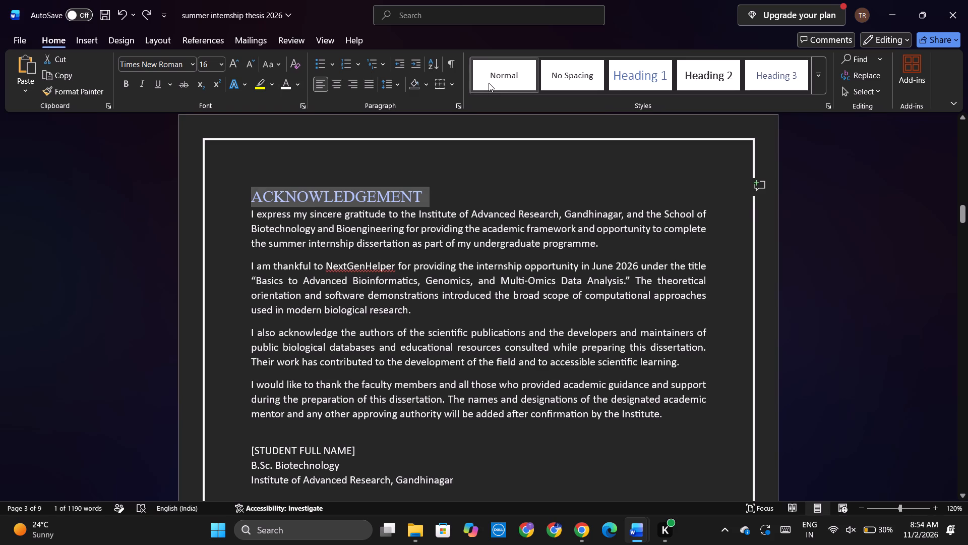
left_click(217, 64)
left_click(208, 156)
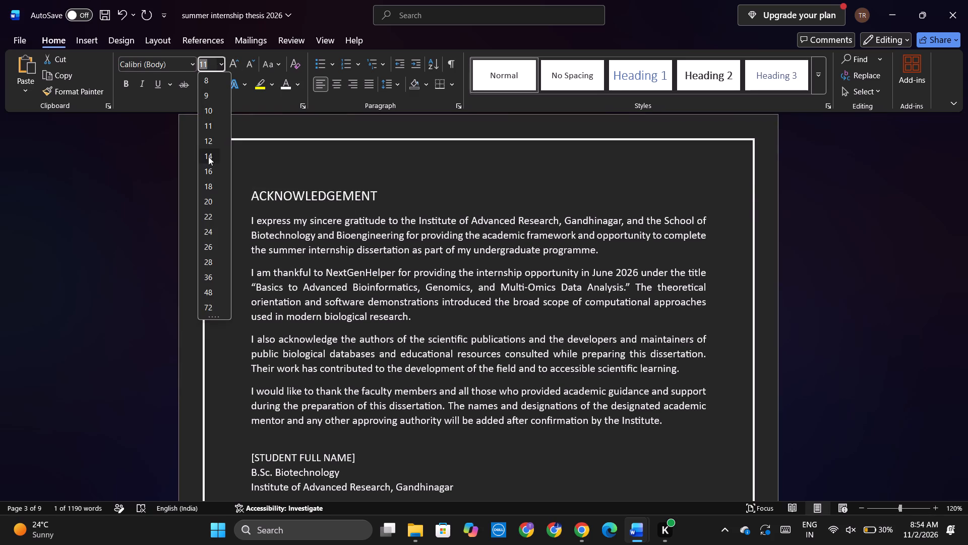
left_click(127, 80)
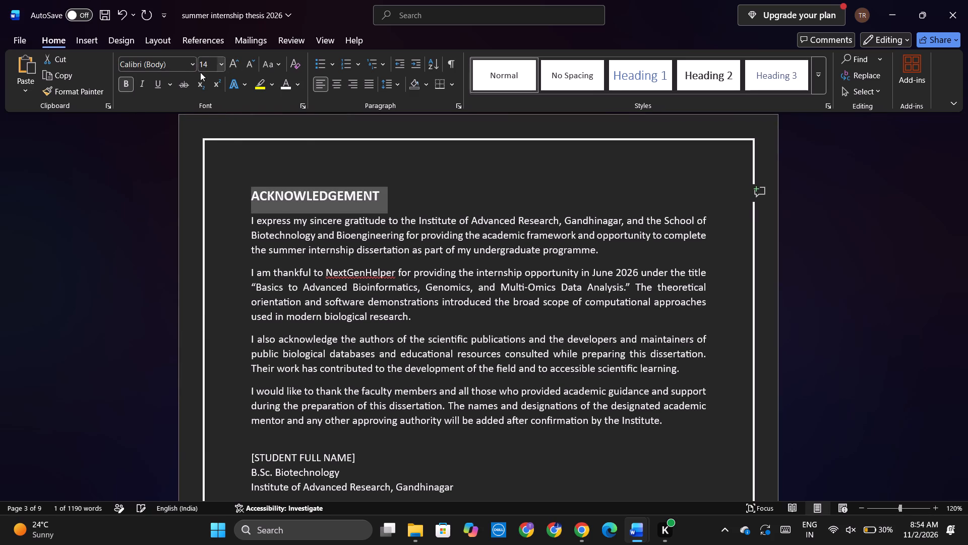
left_click(192, 67)
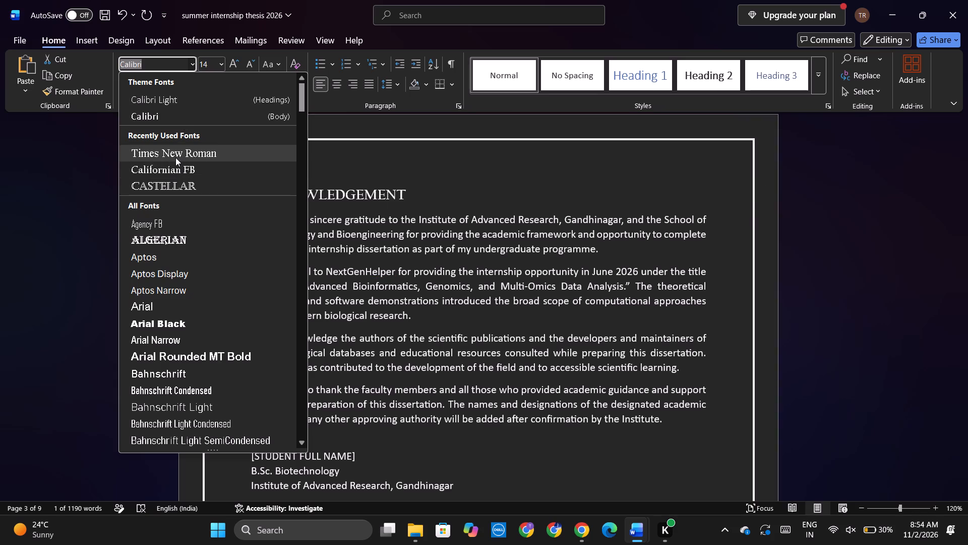
left_click(175, 157)
left_click(377, 310)
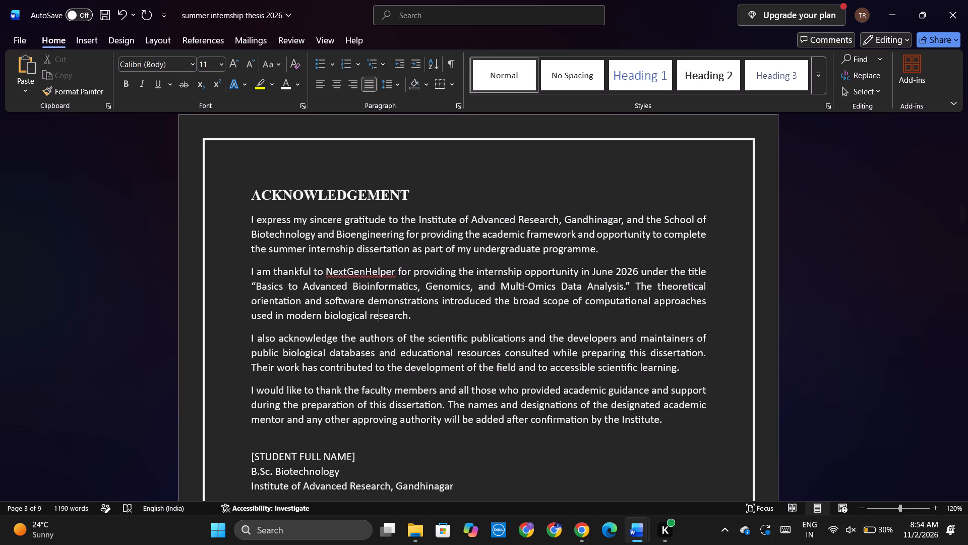
Delete the last sentence of the Acknowledgement's final paragraph, about the names and designations of the mentor and approving authority.
scroll(380, 291, "down", 1)
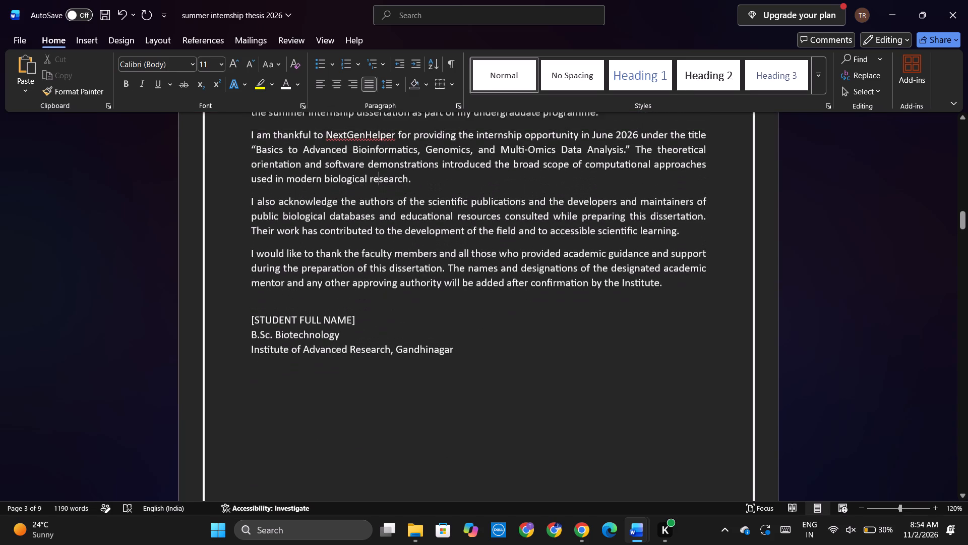
scroll(380, 291, "down", 1)
left_click_drag(449, 279, 661, 299)
key("BackSpace")
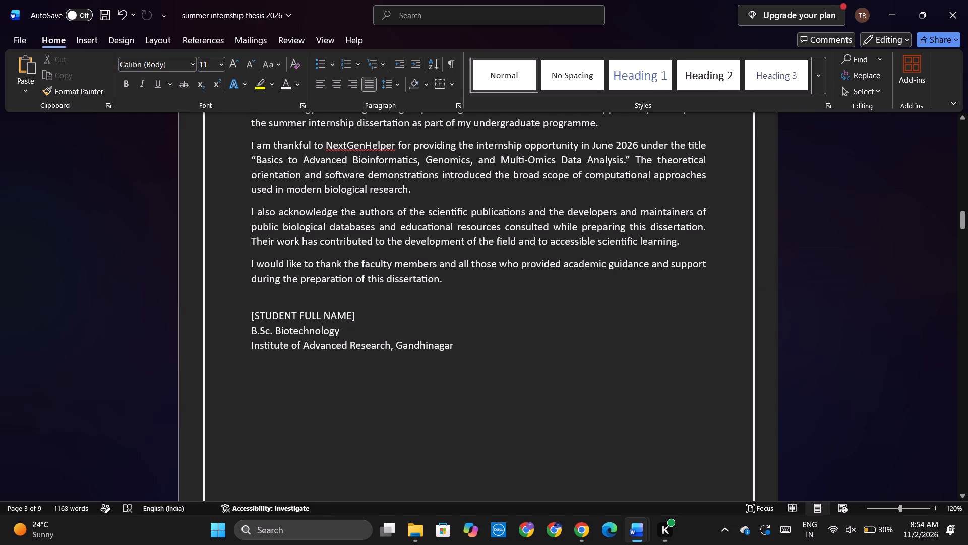
Replace the [STUDENT FULL NAME] placeholder below the Acknowledgement with the student's name.
left_click_drag(358, 317, 311, 321)
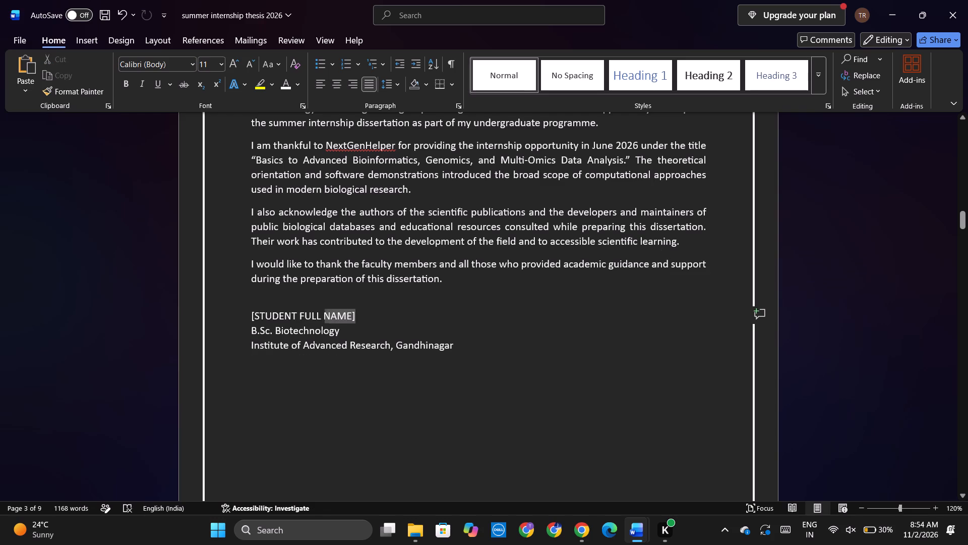
left_click_drag(311, 321, 252, 313)
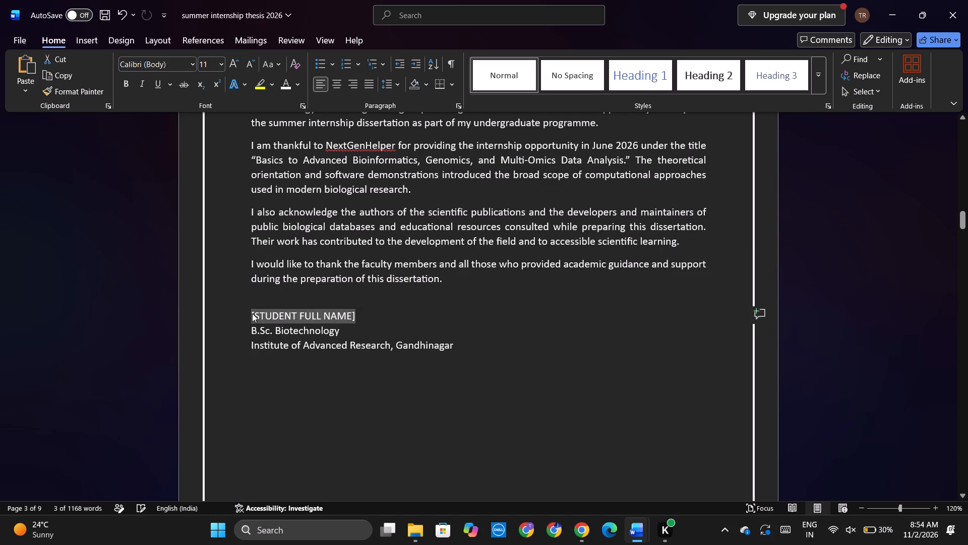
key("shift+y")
key("BackSpace")
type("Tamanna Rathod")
Insert "(H)" directly after "B.Sc." in the degree line below the student's name.
scroll(252, 313, "up", 1)
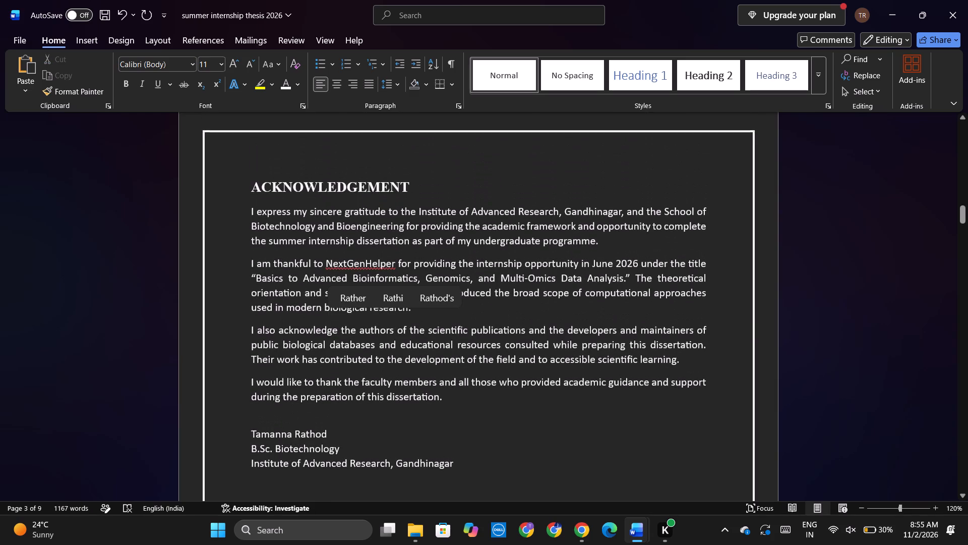
left_click(271, 446)
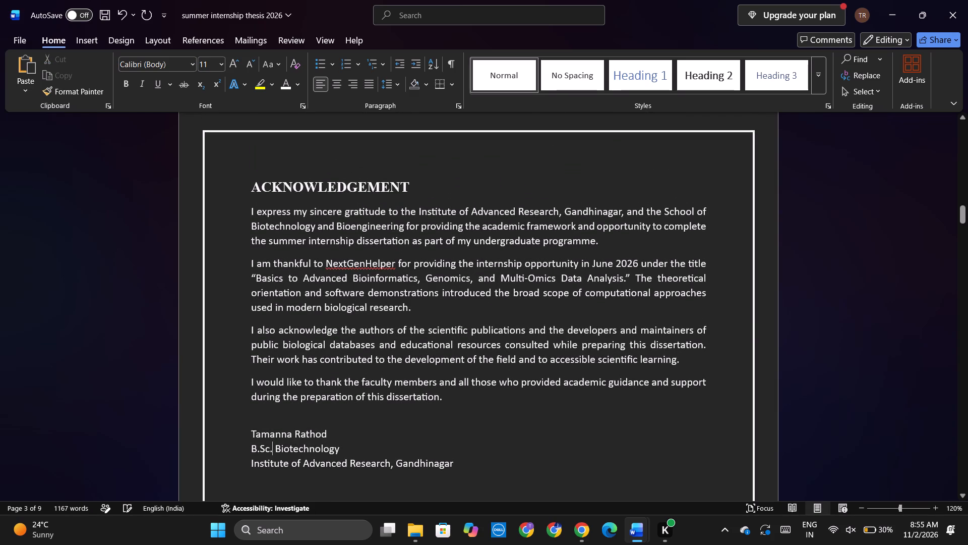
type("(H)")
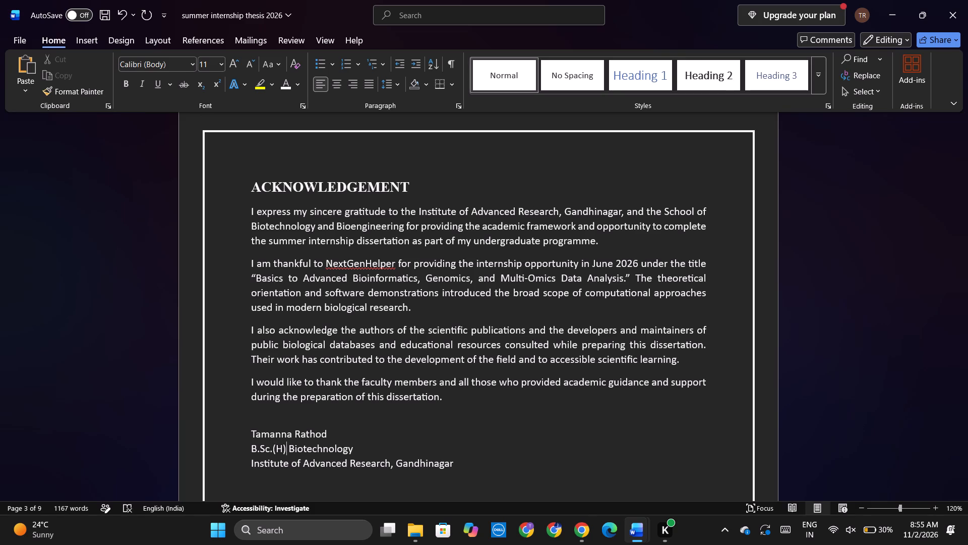
Check the thesis pages after the Acknowledgement, and switch to the BSc_Biotechnology_Internship_Dissertation_Draft document to examine its Abstract section.
scroll(351, 441, "down", 4)
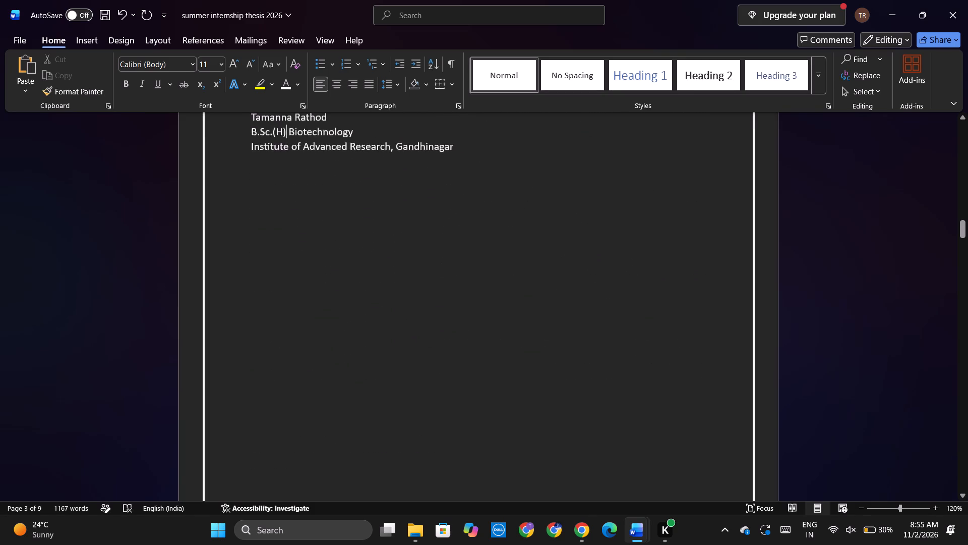
scroll(351, 441, "down", 3)
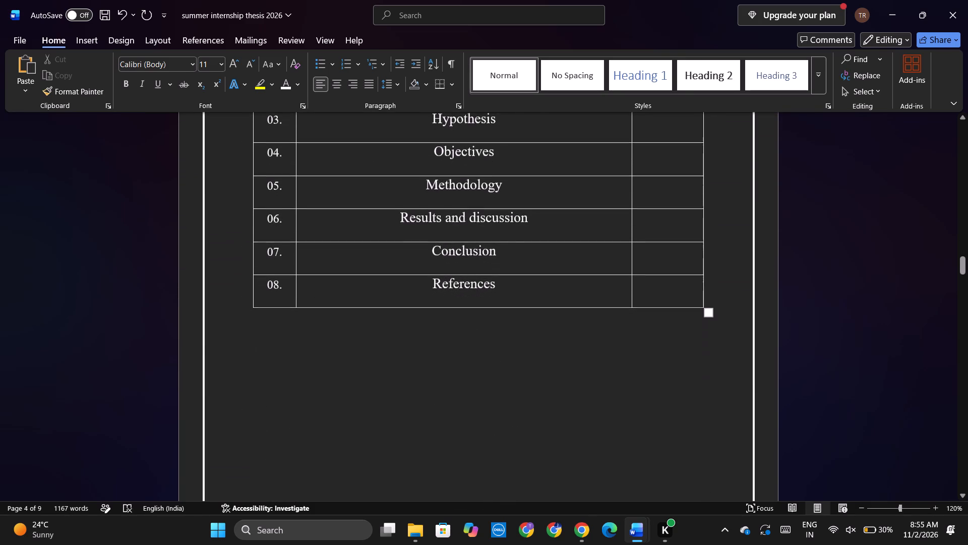
key("alt+Tab")
scroll(351, 441, "down", 4)
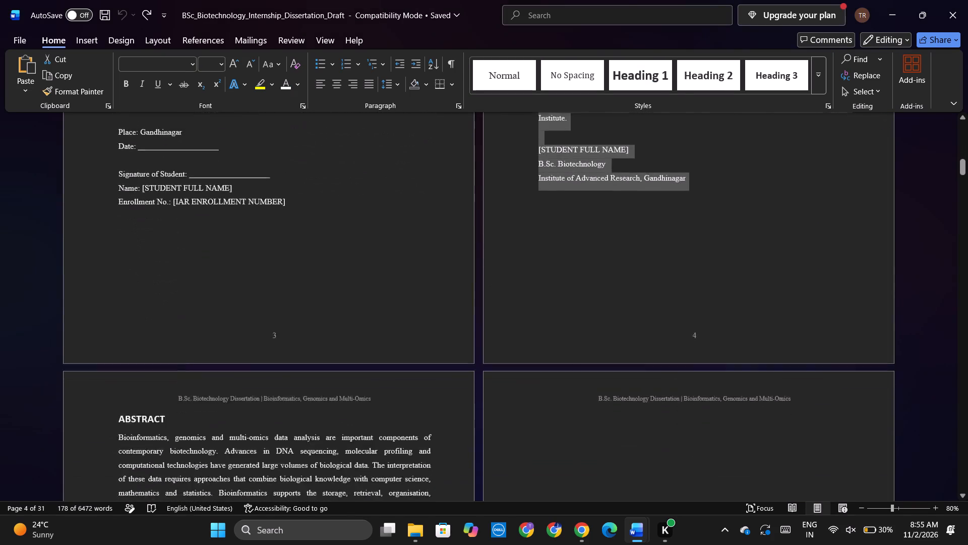
scroll(351, 441, "down", 6)
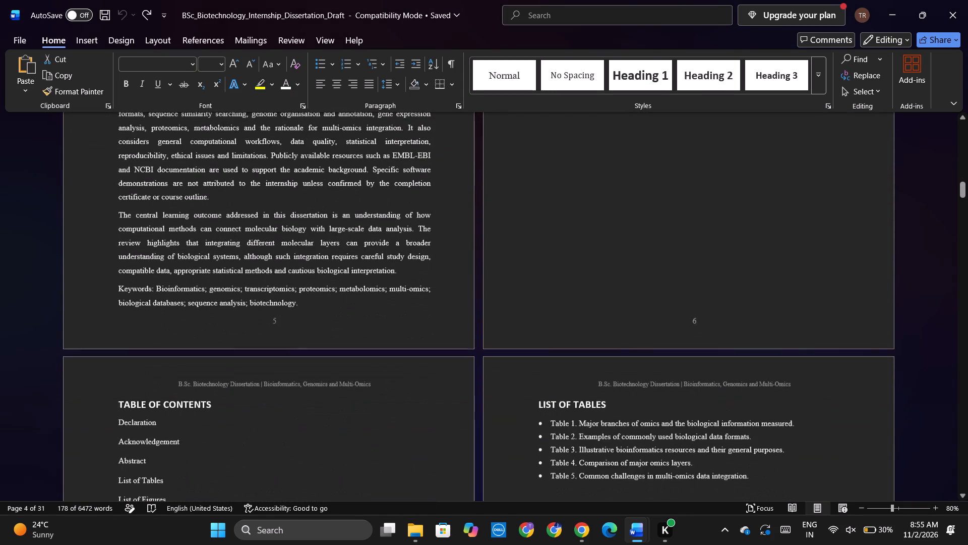
scroll(351, 441, "up", 2)
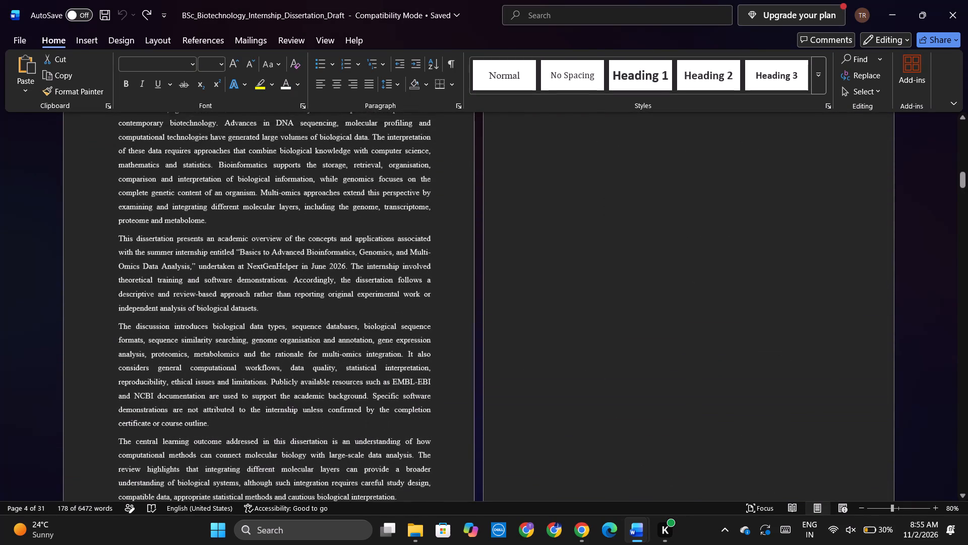
scroll(351, 441, "up", 2)
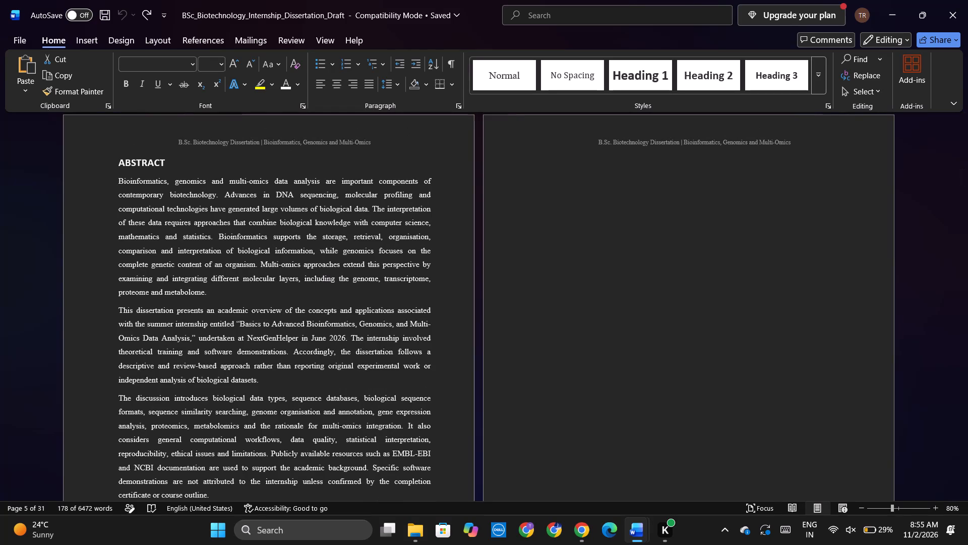
scroll(142, 259, "up", 6, "ctrl")
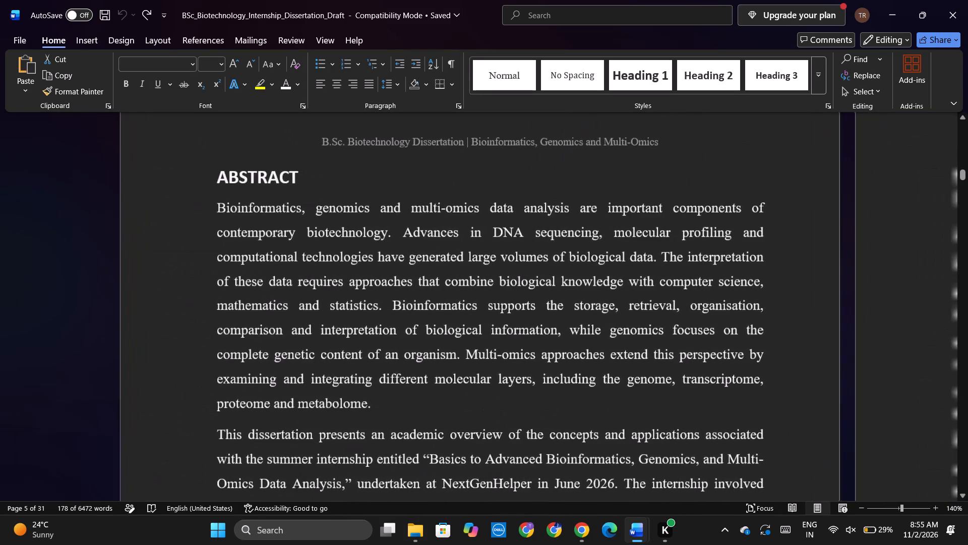
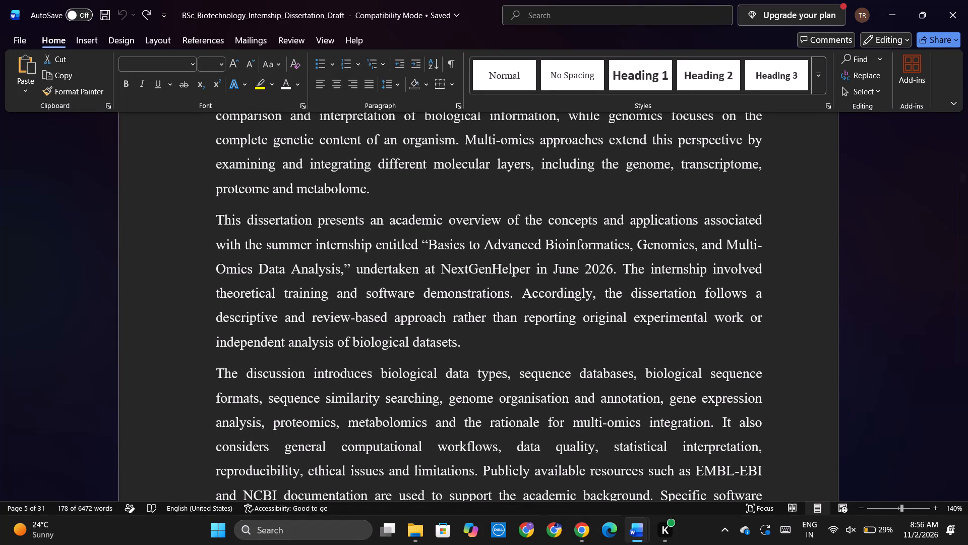
Read further through the dissertation draft's Abstract, from the internship overview paragraph to the central learning outcome paragraph.
scroll(397, 336, "down", 1)
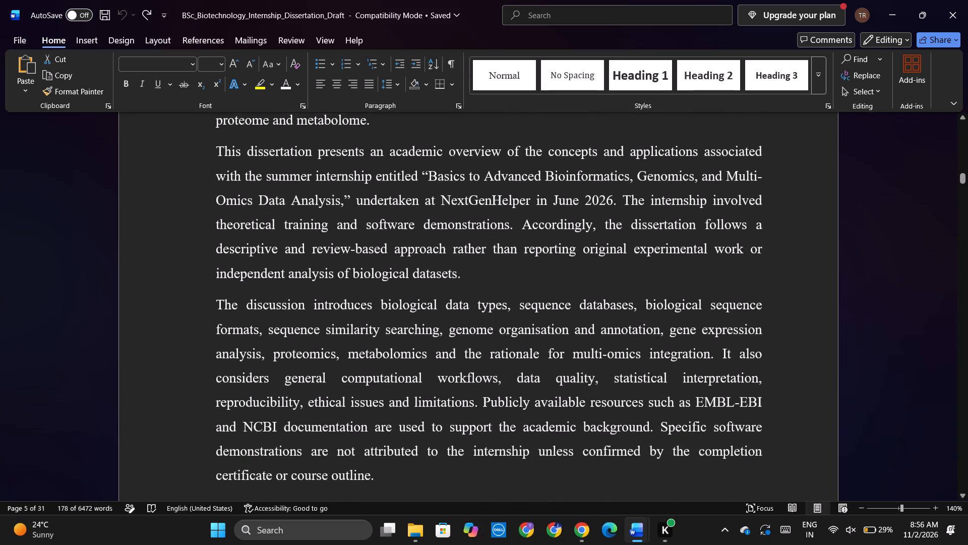
scroll(397, 336, "down", 1)
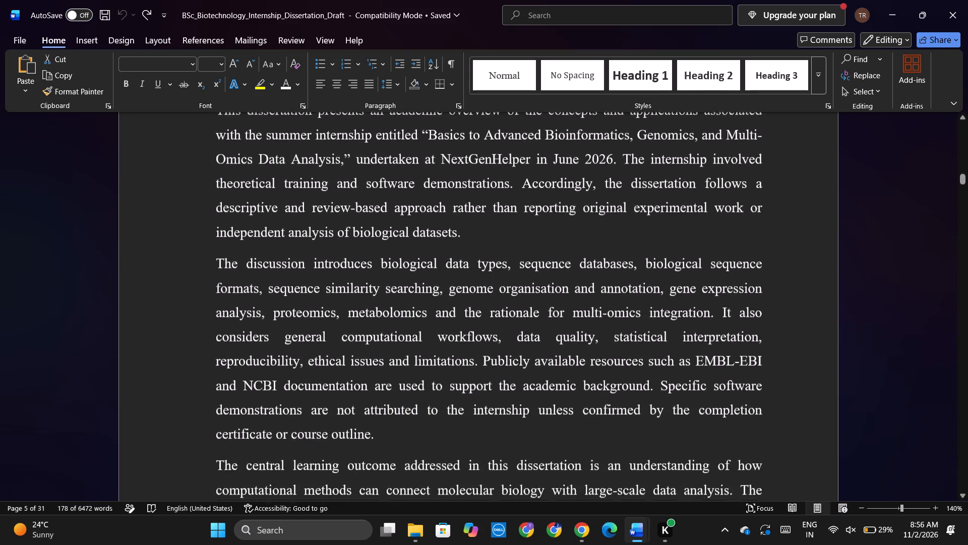
scroll(397, 336, "down", 1)
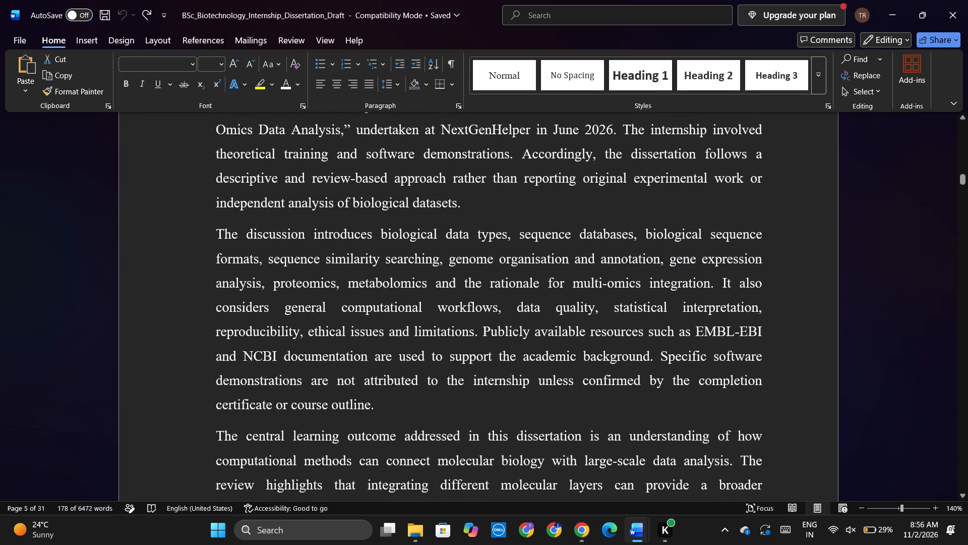
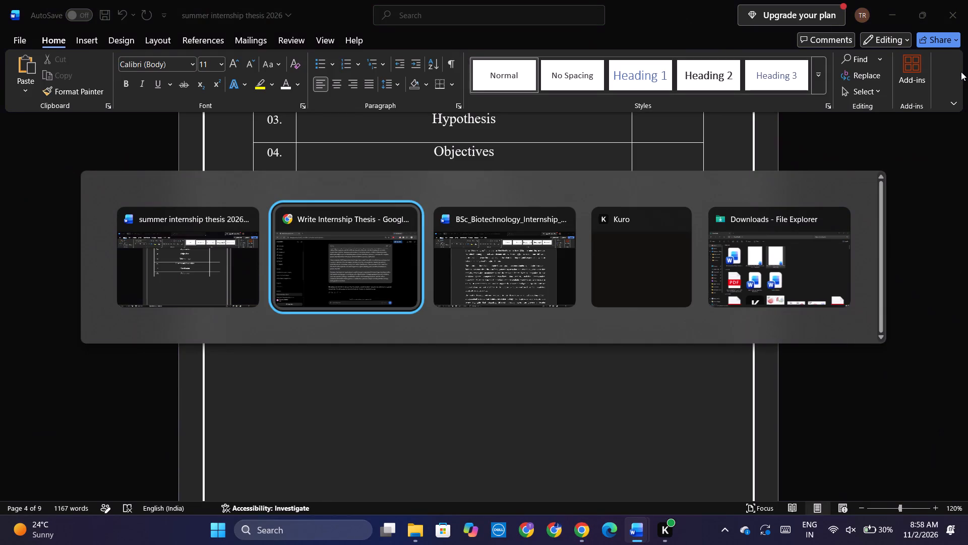
key("alt+Tab")
scroll(961, 72, "up", 1)
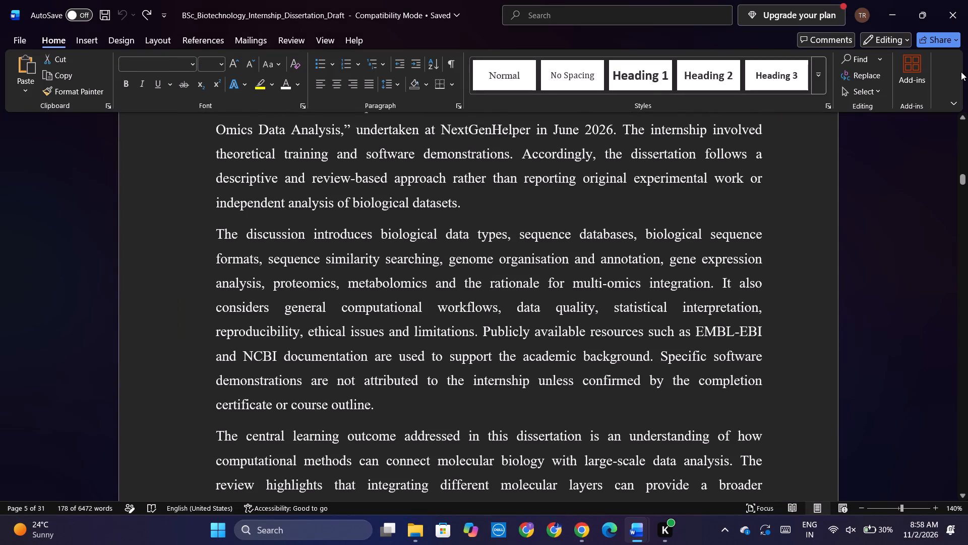
scroll(961, 72, "down", 1)
scroll(921, 168, "down", 1)
scroll(637, 295, "down", 1)
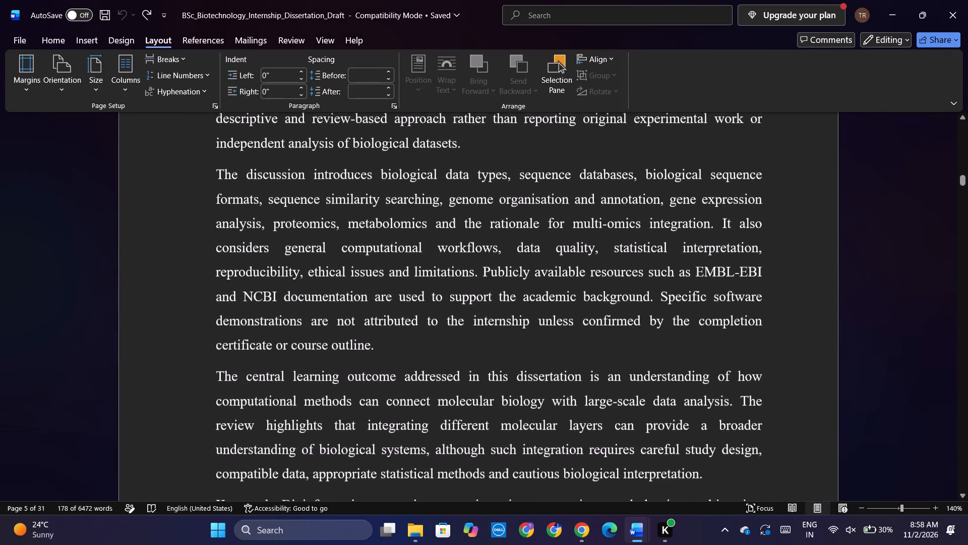
scroll(637, 295, "down", 2)
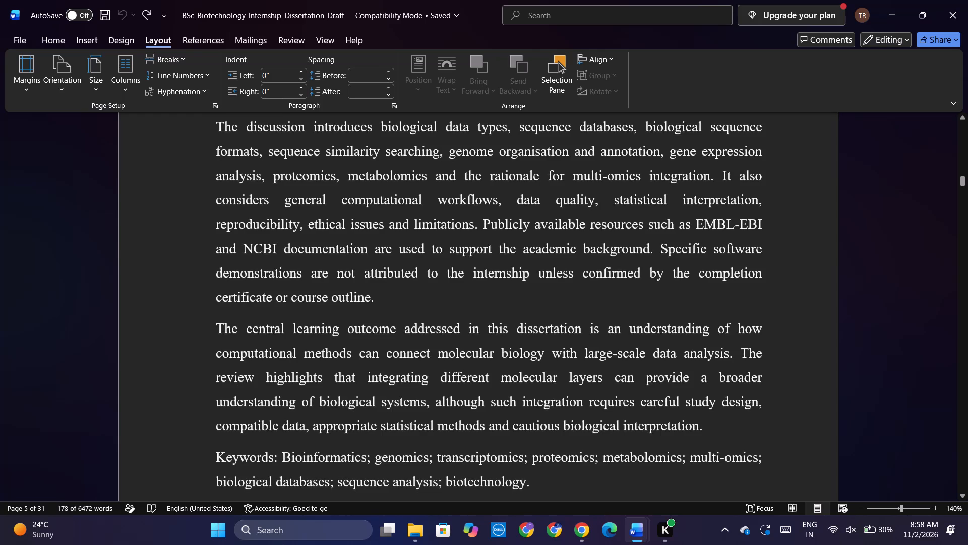
scroll(637, 295, "down", 1)
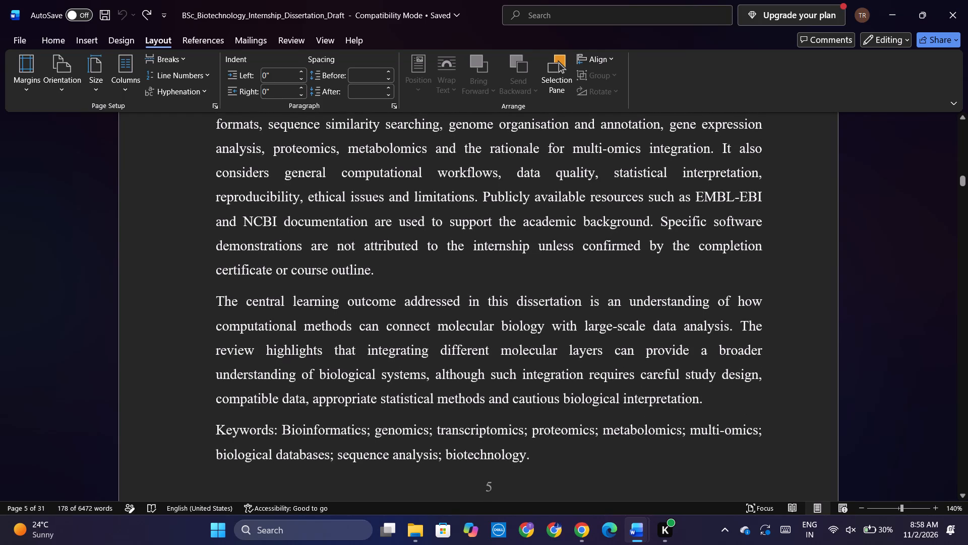
scroll(637, 295, "down", 2)
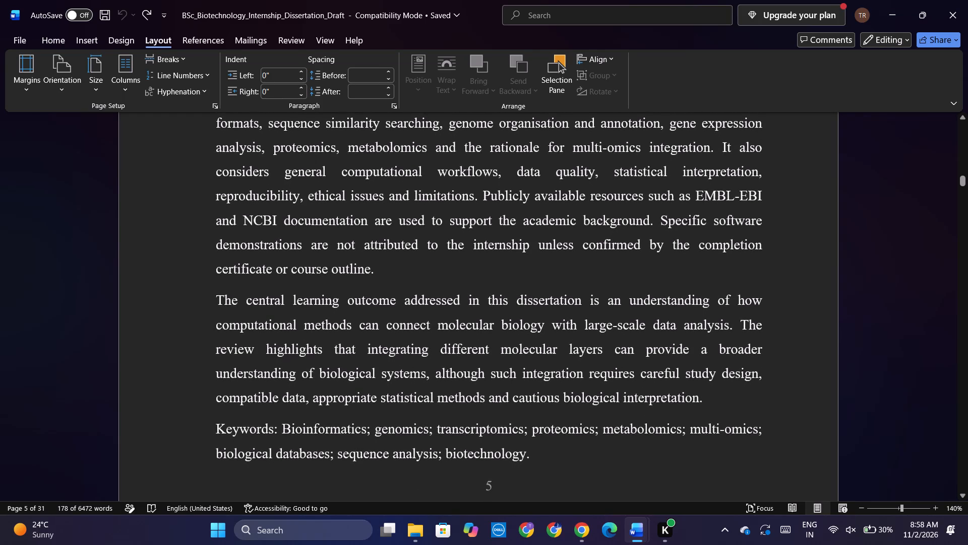
scroll(637, 295, "down", 1)
scroll(637, 295, "up", 1)
scroll(637, 295, "down", 1)
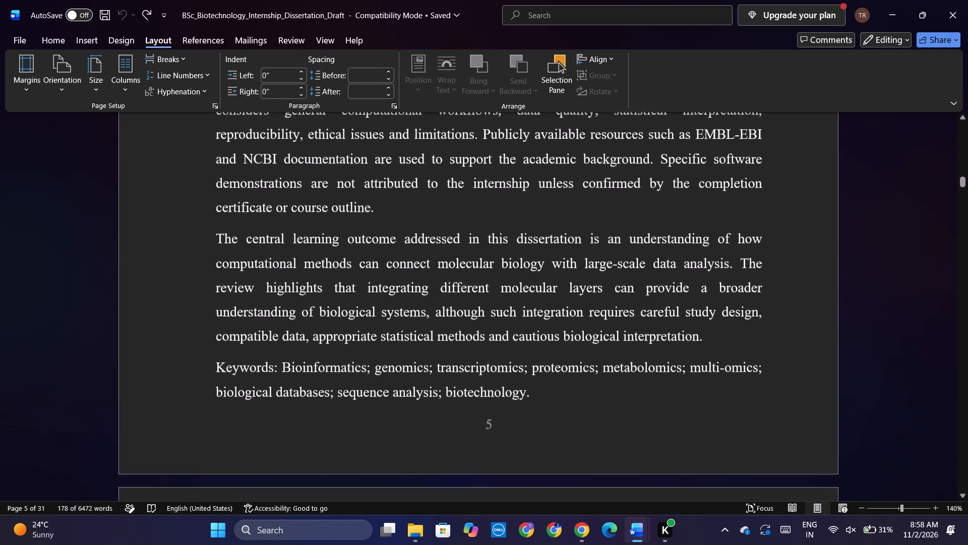
scroll(637, 295, "down", 1)
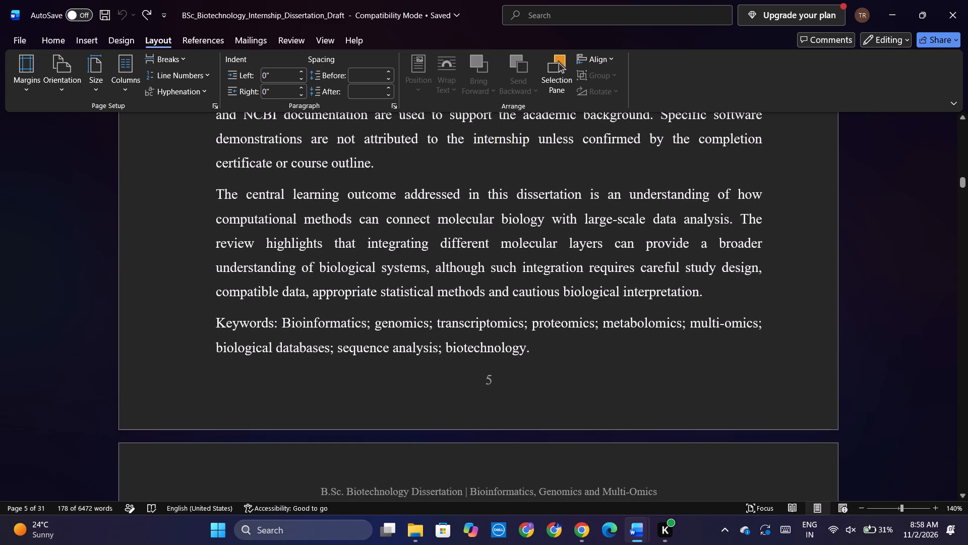
scroll(637, 295, "down", 2)
scroll(637, 295, "down", 5, "ctrl")
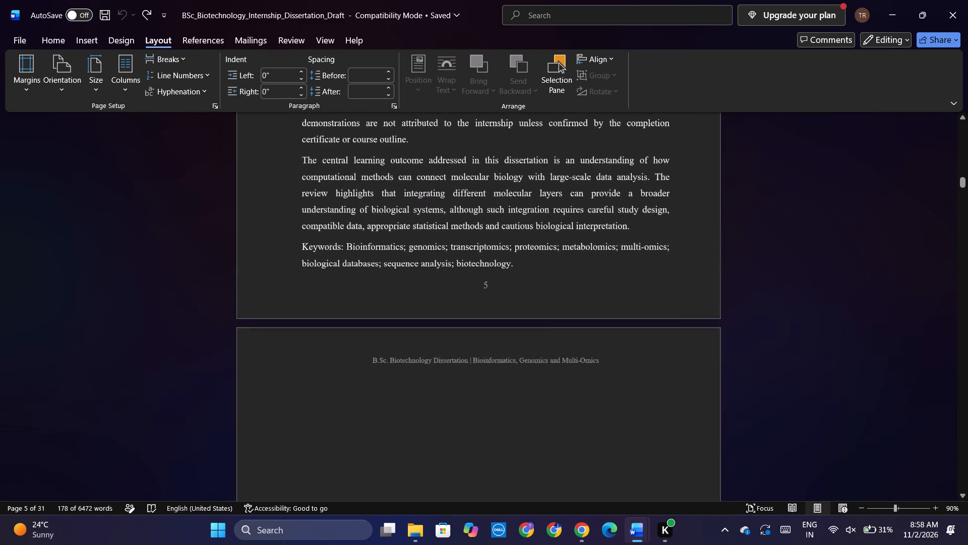
scroll(637, 295, "up", 2)
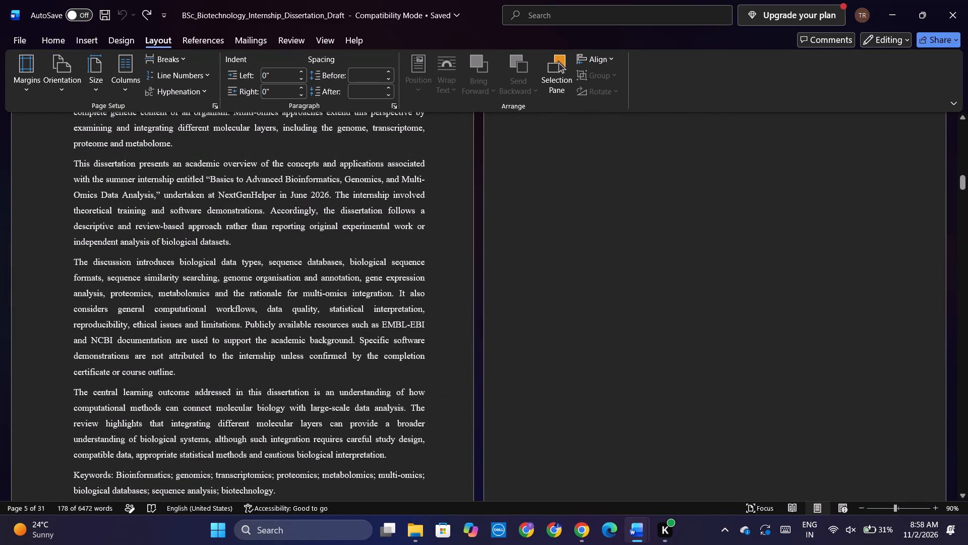
scroll(612, 290, "down", 4, "ctrl")
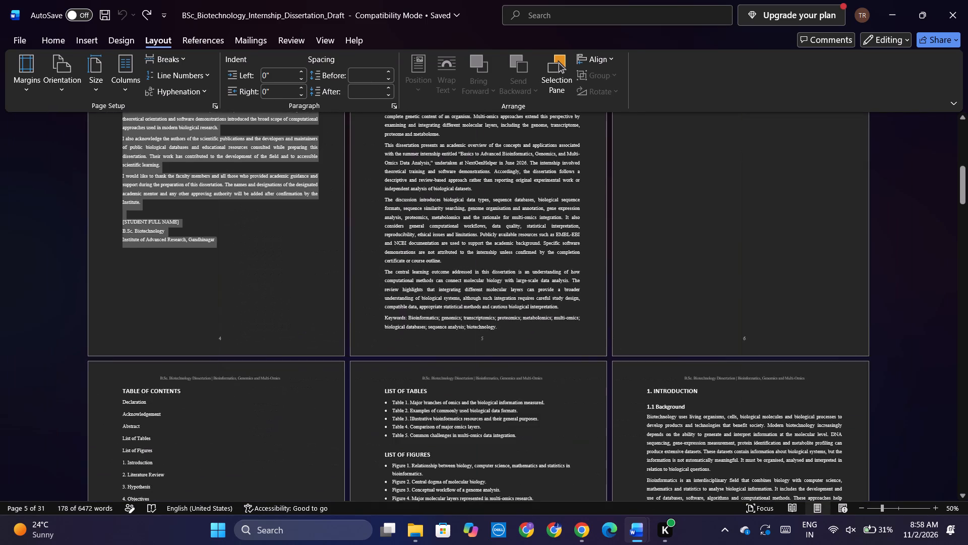
Copy the whole Abstract section, from its heading to the end of the keywords, in the dissertation draft.
scroll(612, 290, "up", 3)
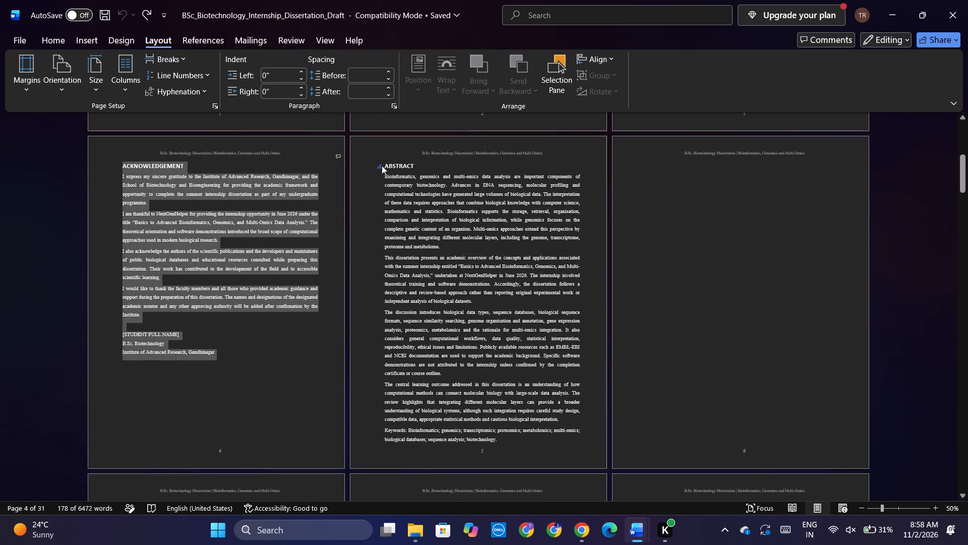
left_click_drag(382, 165, 442, 258)
left_click(377, 164)
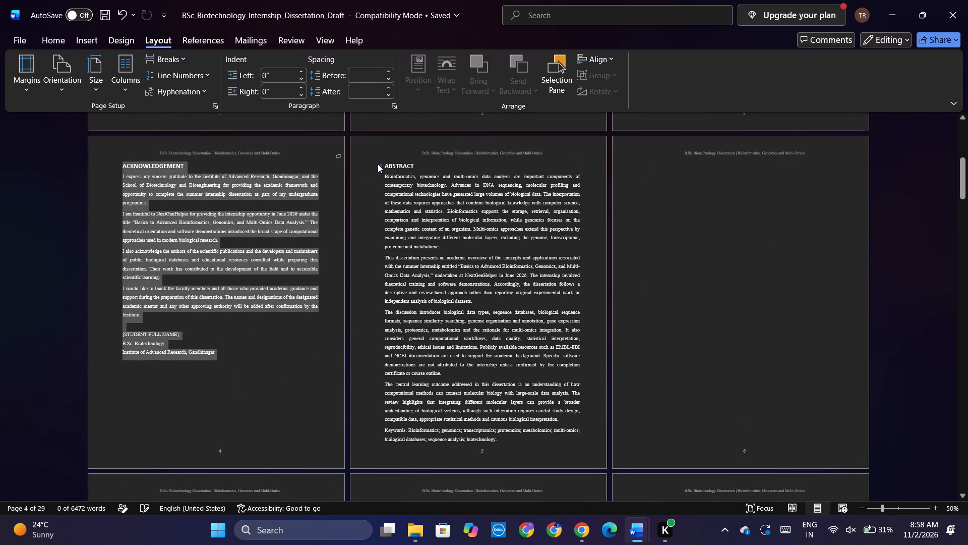
left_click_drag(385, 166, 503, 431)
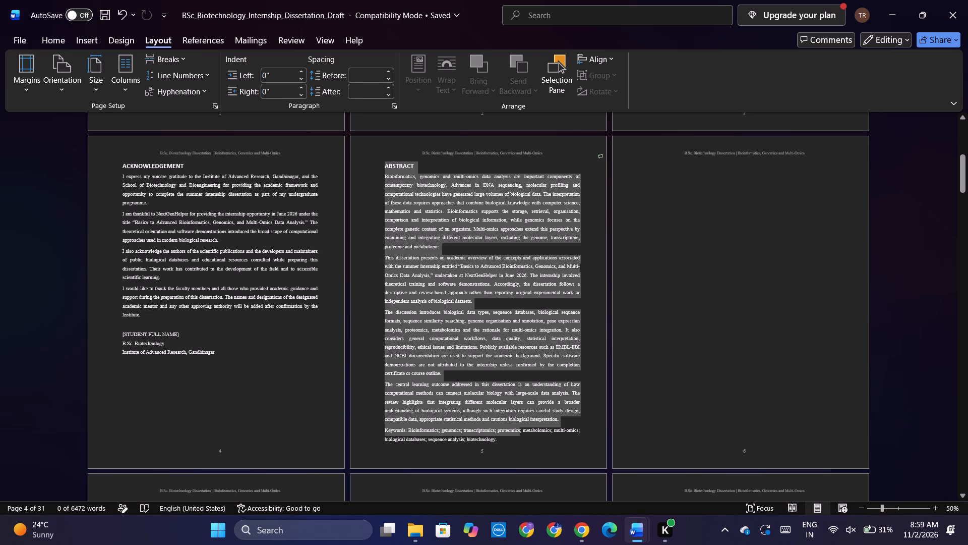
left_click_drag(503, 431, 498, 437)
key("ctrl+c")
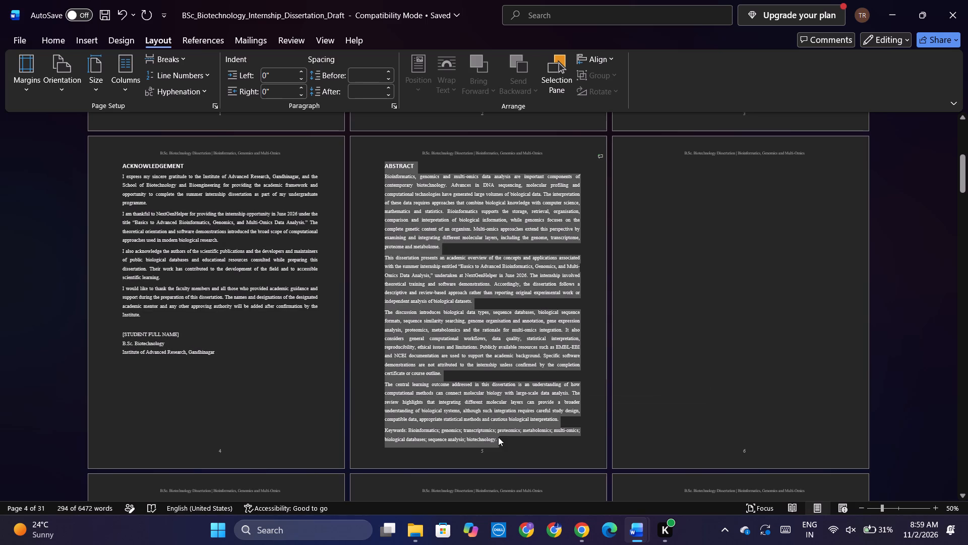
Switch to the summer internship thesis, add blank lines below the Acknowledgement to reach a new page, and paste the Abstract there.
key("alt+Tab")
scroll(498, 437, "up", 2)
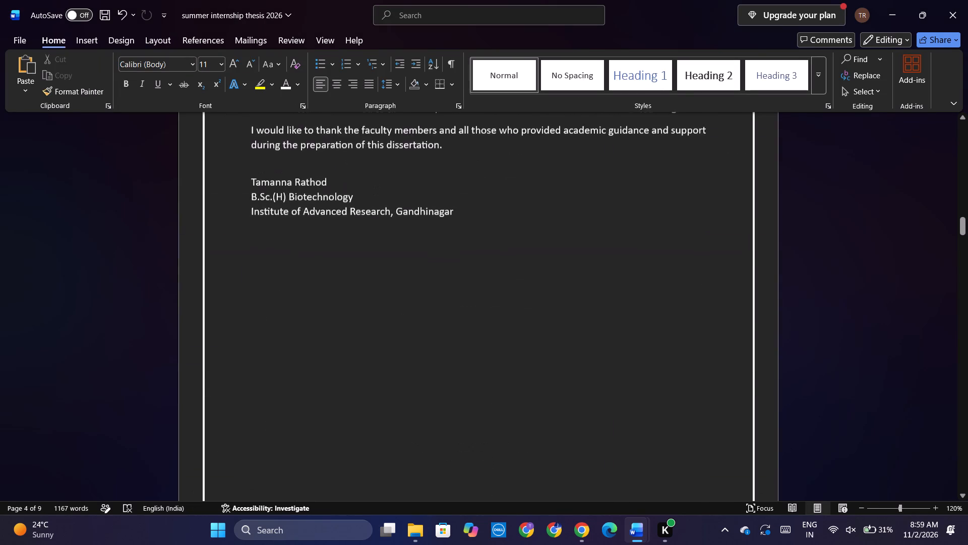
scroll(498, 437, "up", 2)
left_click(457, 264)
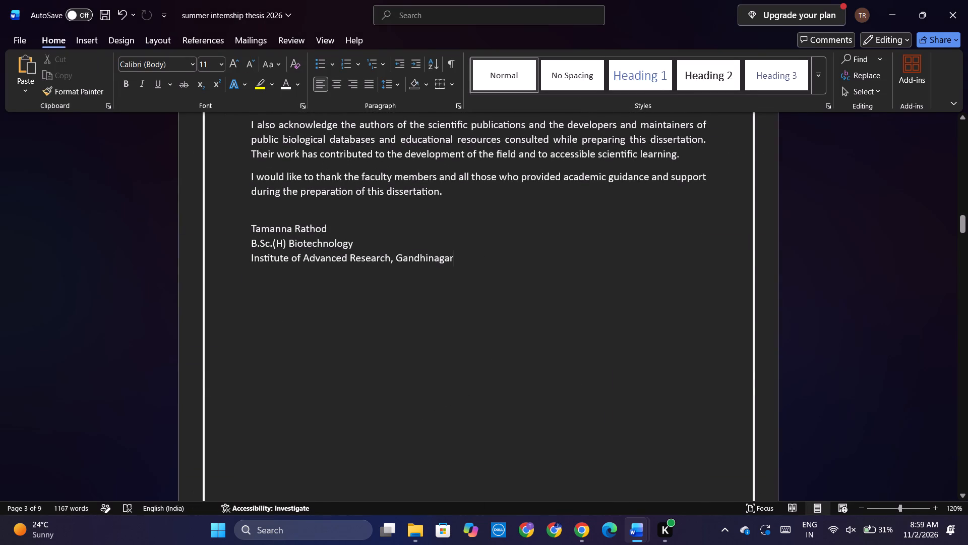
key("Return")
key("Return")
key("Return")
key("Return")
key("Return")
key("Return")
key("Return")
key("Return")
key("Return")
key("Return")
key("Return")
key("Return")
key("Return")
key("Return")
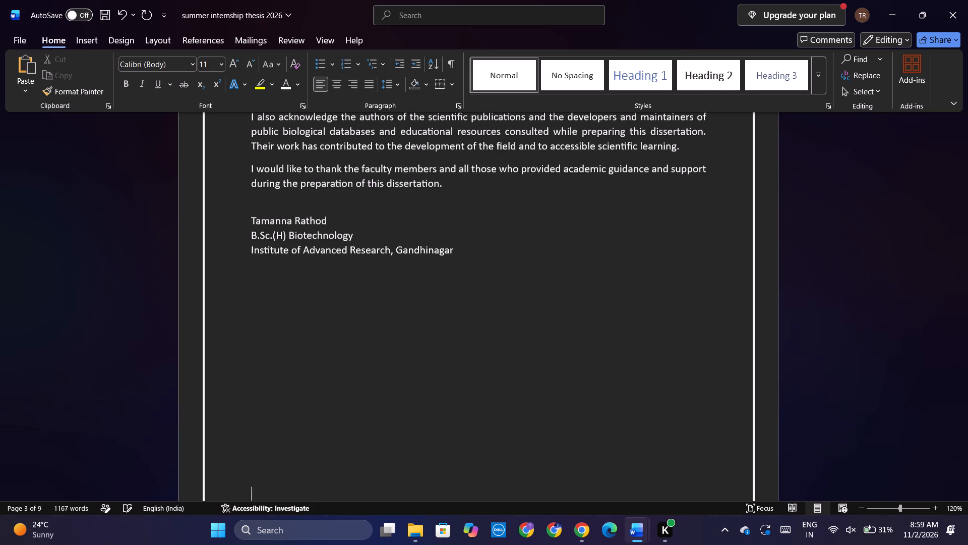
key("Return")
key("Return")
key("Return")
key("Return")
key("Return")
key("Return")
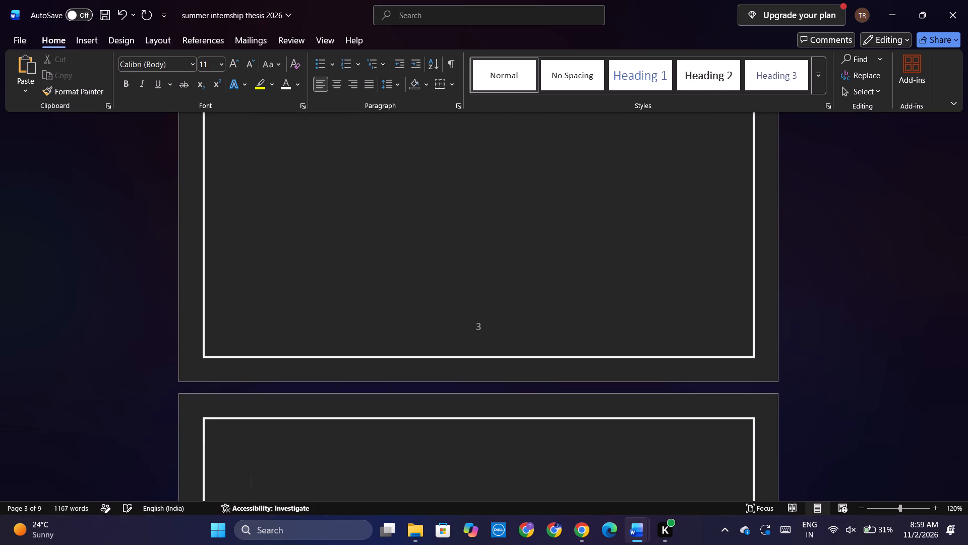
key("BackSpace")
key("ctrl+v")
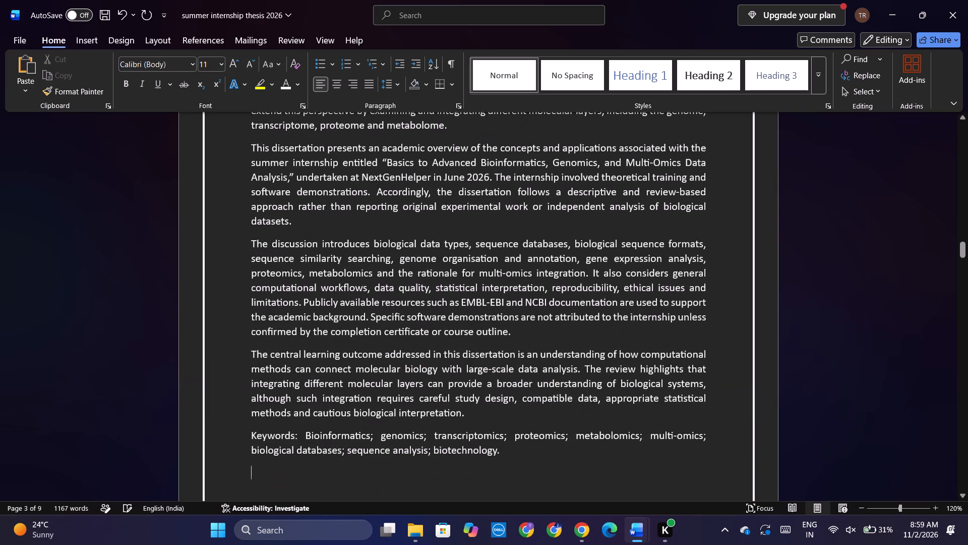
Remove the surplus blank lines between the Abstract and the Table Of Contents heading so the contents start at the top of their page.
scroll(457, 264, "down", 5)
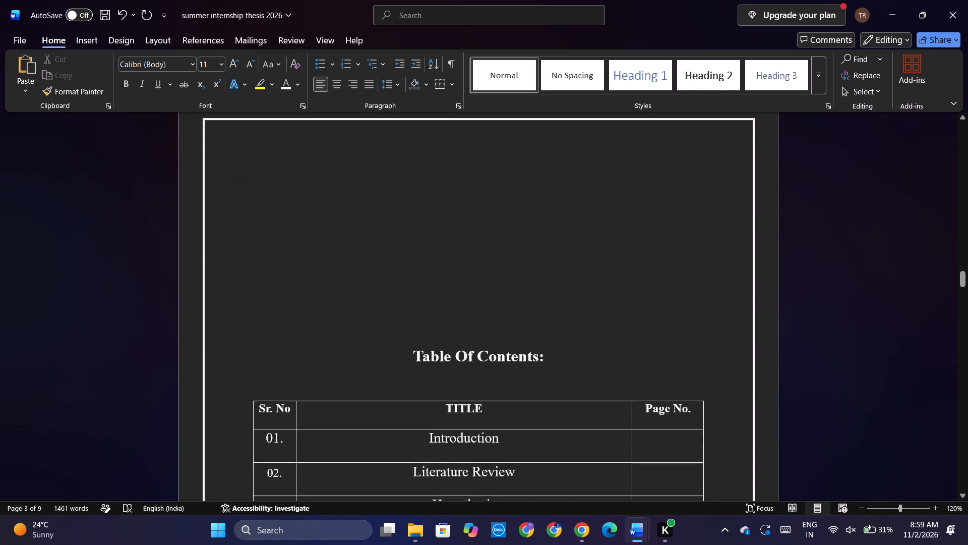
left_click(400, 344)
key("BackSpace")
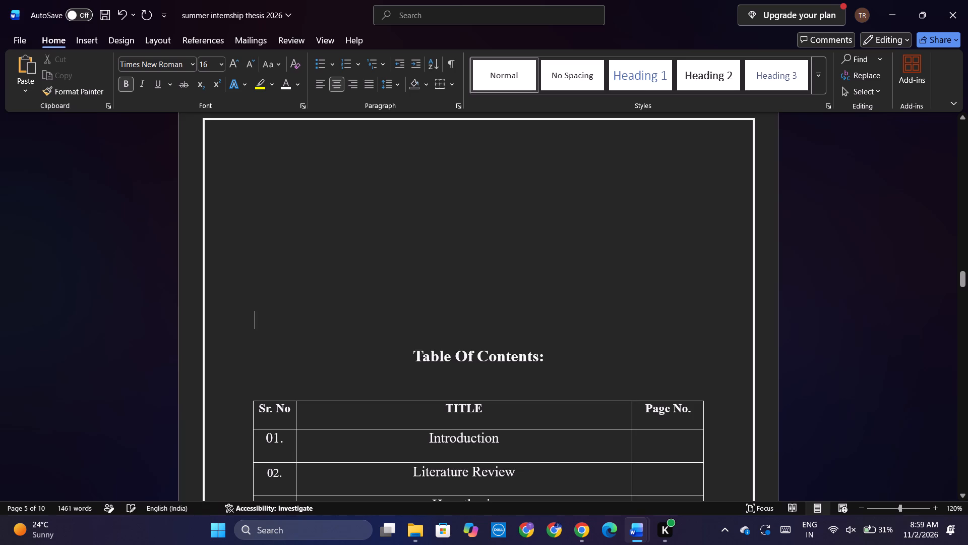
key("BackSpace")
key("BackSpace")
key("BackSpace")
key("BackSpace")
key("BackSpace")
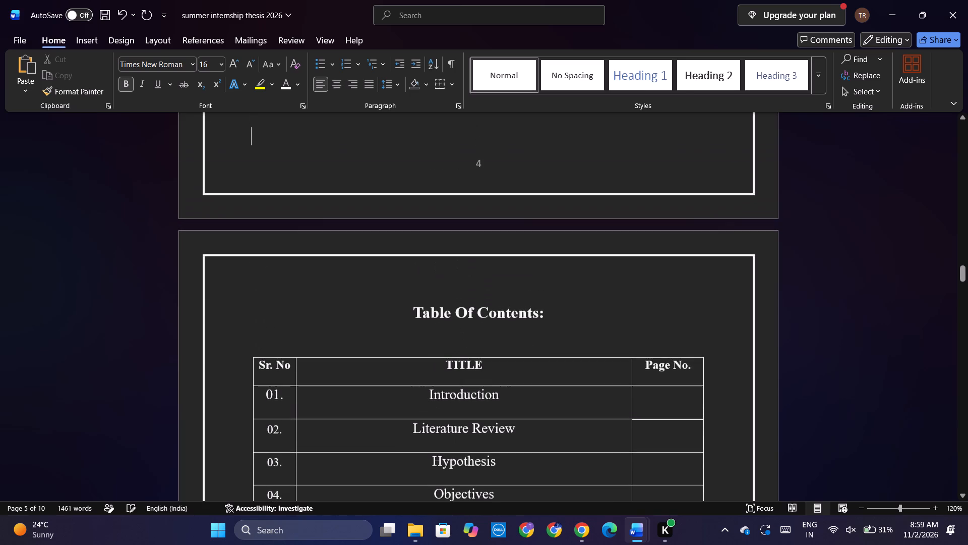
key("BackSpace")
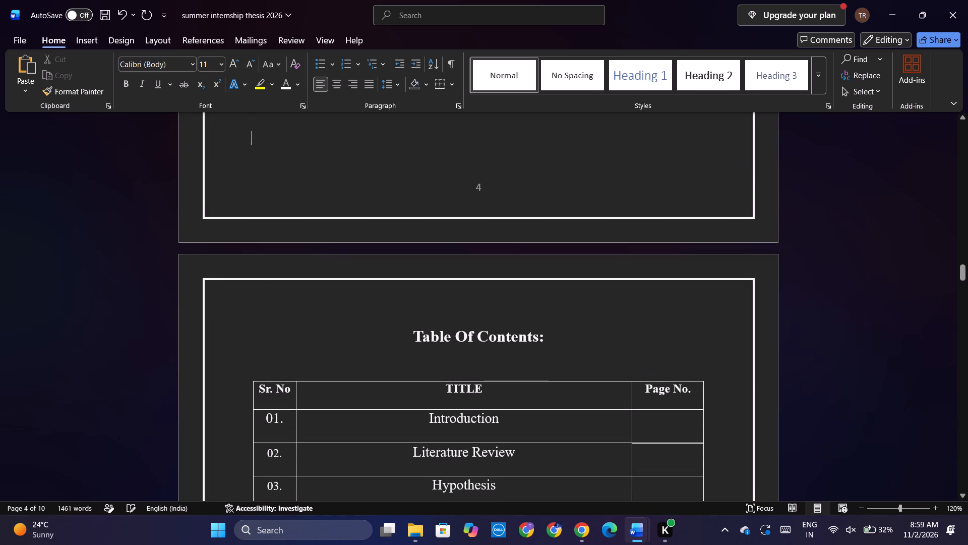
key("BackSpace")
key("Return")
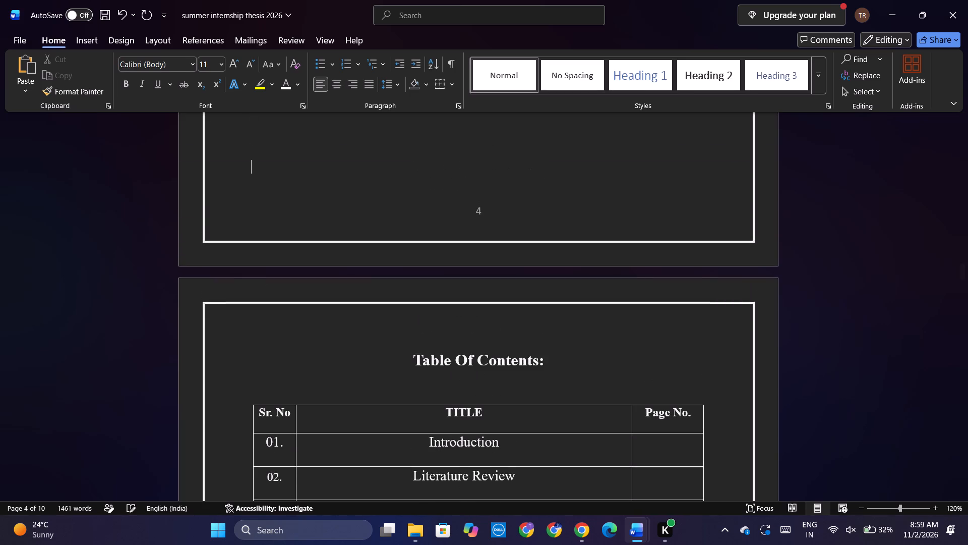
Set the font of the Acknowledgement and Abstract sections to Times New Roman.
scroll(400, 344, "up", 4)
scroll(400, 344, "down", 3, "ctrl")
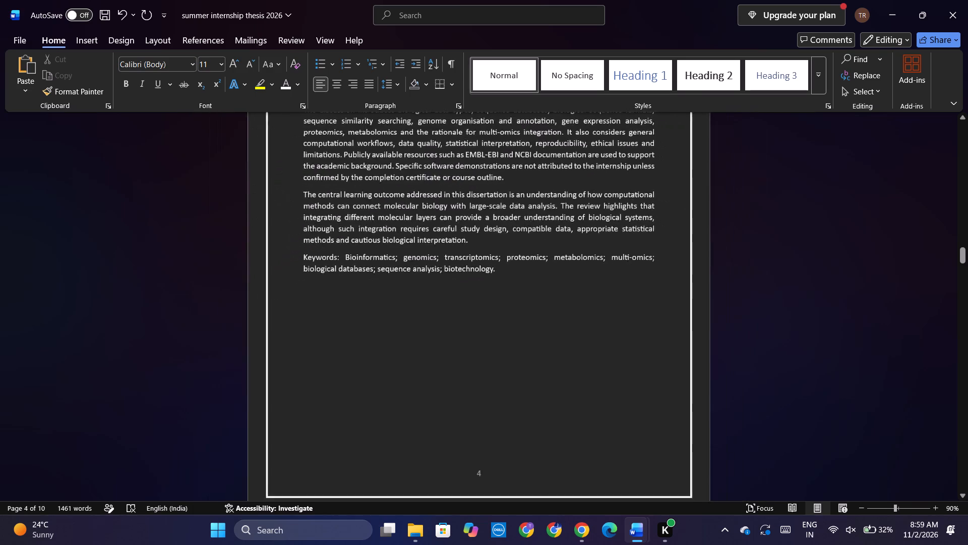
scroll(400, 344, "down", 2, "ctrl")
scroll(400, 344, "up", 3)
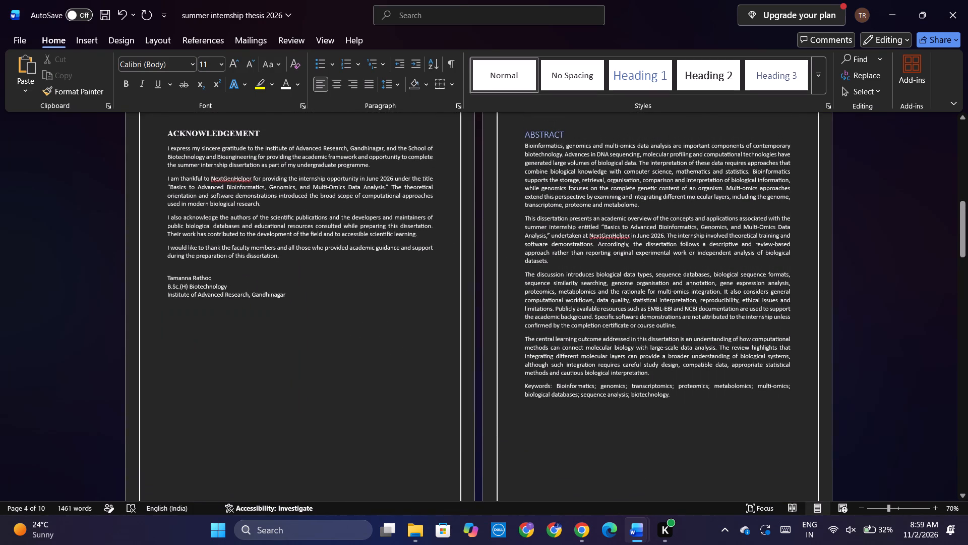
left_click_drag(166, 137, 671, 406)
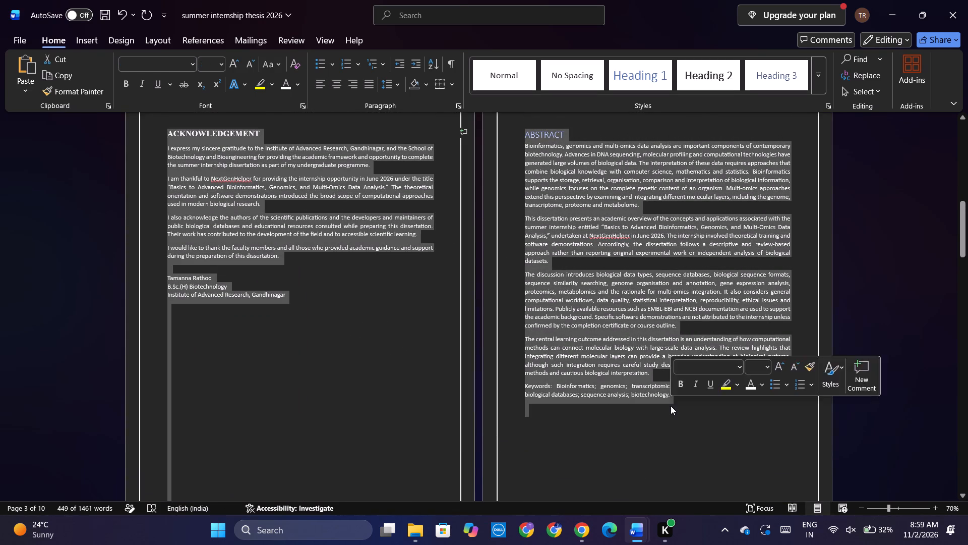
left_click(152, 57)
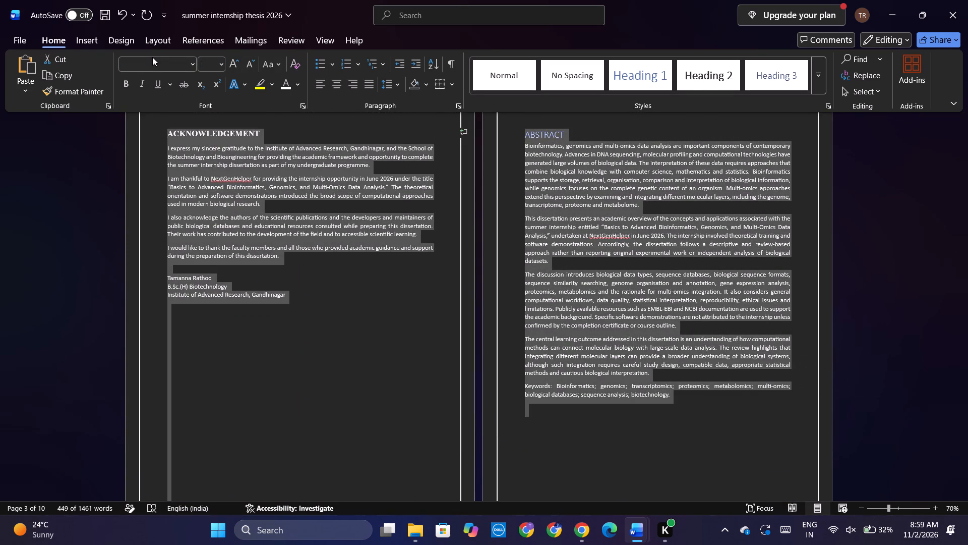
left_click(152, 57)
left_click(156, 64)
type("time")
key("Return")
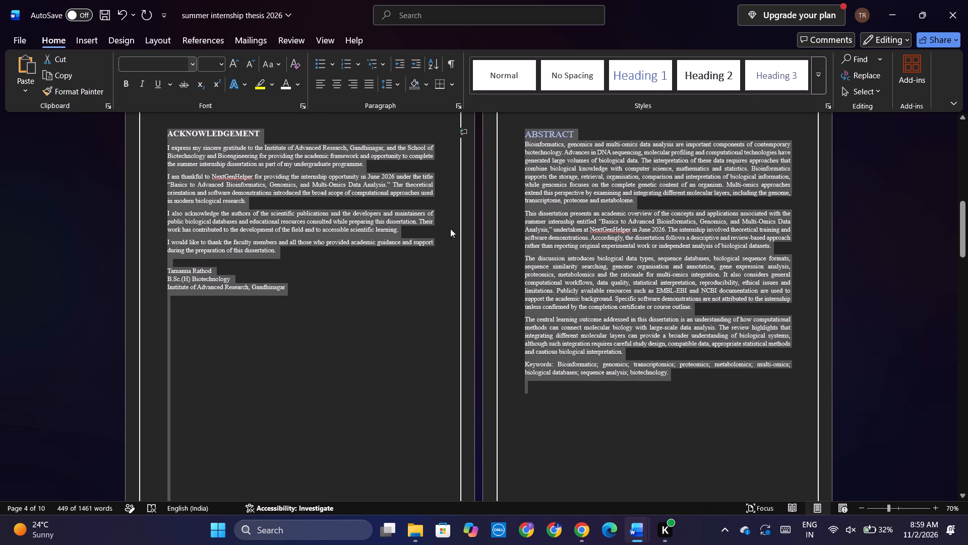
Format the Abstract's body text, including the keywords, as justified at 12 pt.
left_click(565, 153)
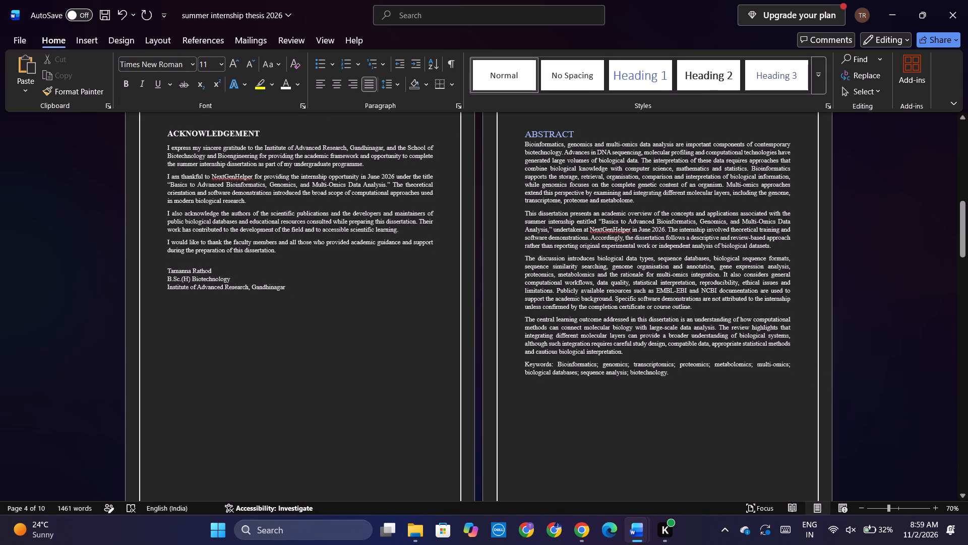
left_click_drag(524, 146, 678, 377)
left_click(363, 80)
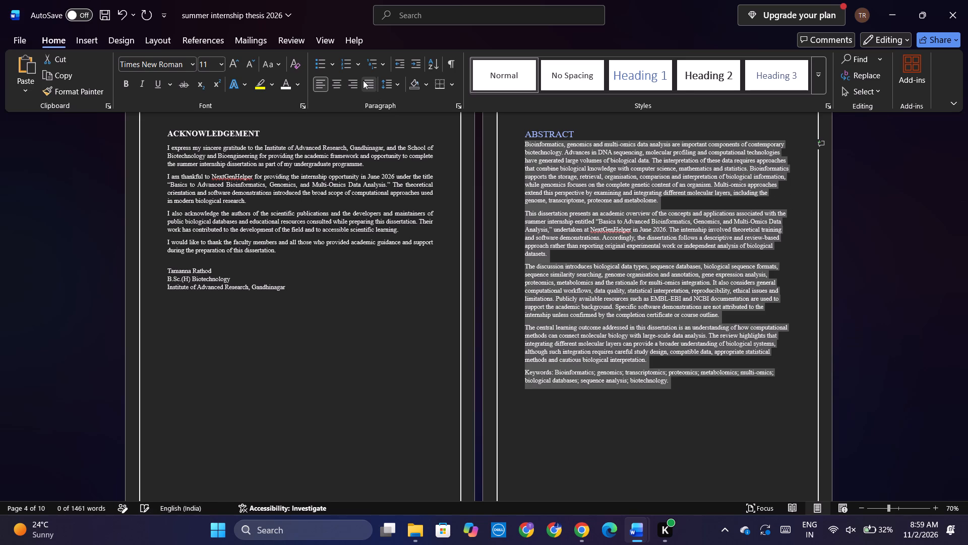
left_click(363, 80)
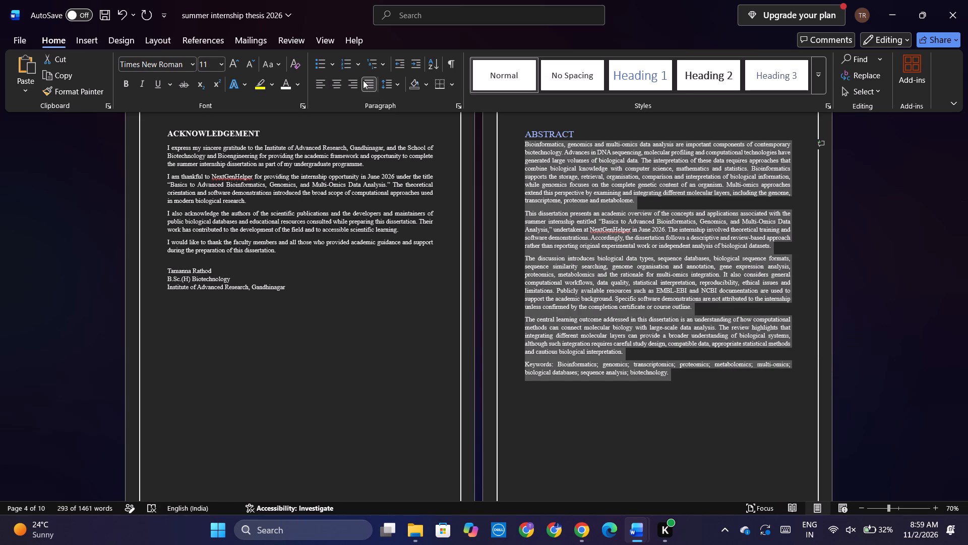
left_click(235, 64)
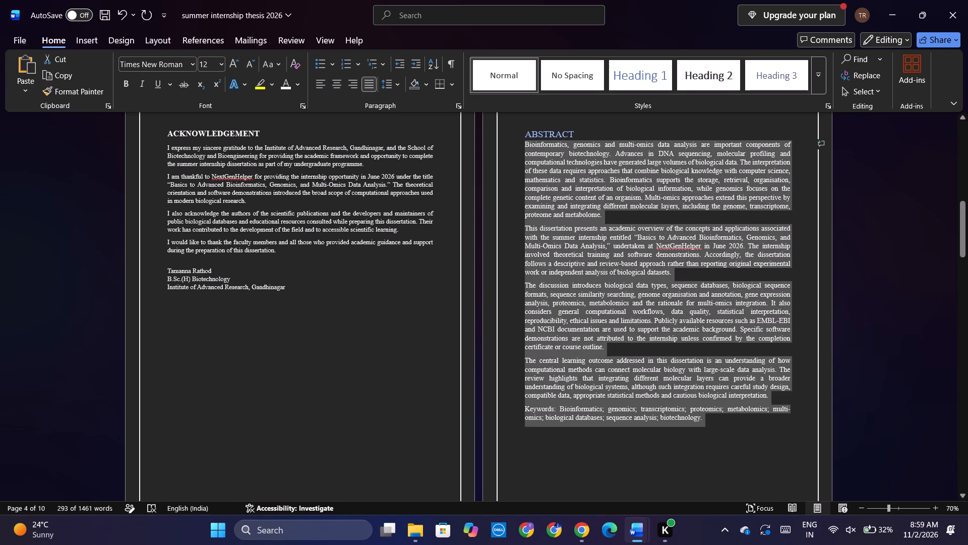
Apply the Normal style to the ABSTRACT heading.
left_click_drag(585, 137, 505, 132)
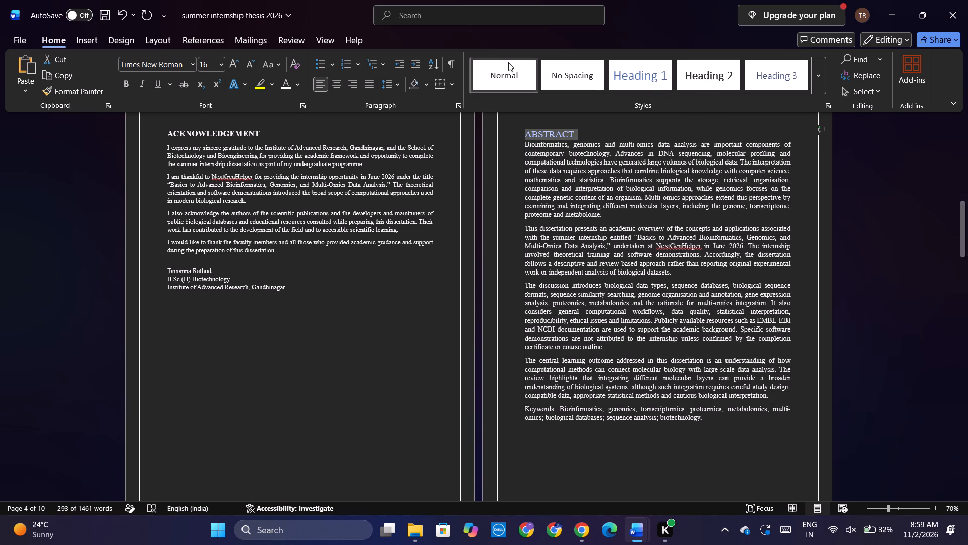
left_click(507, 65)
Push the ABSTRACT heading from the end of the Acknowledgement page onto the next page, directly above the abstract text.
scroll(496, 198, "up", 1)
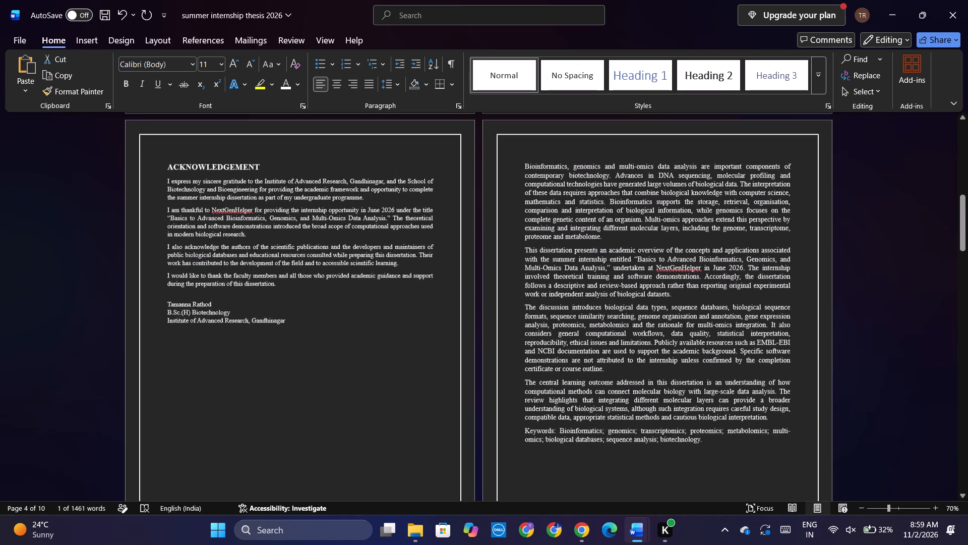
scroll(496, 198, "up", 1)
key("Return")
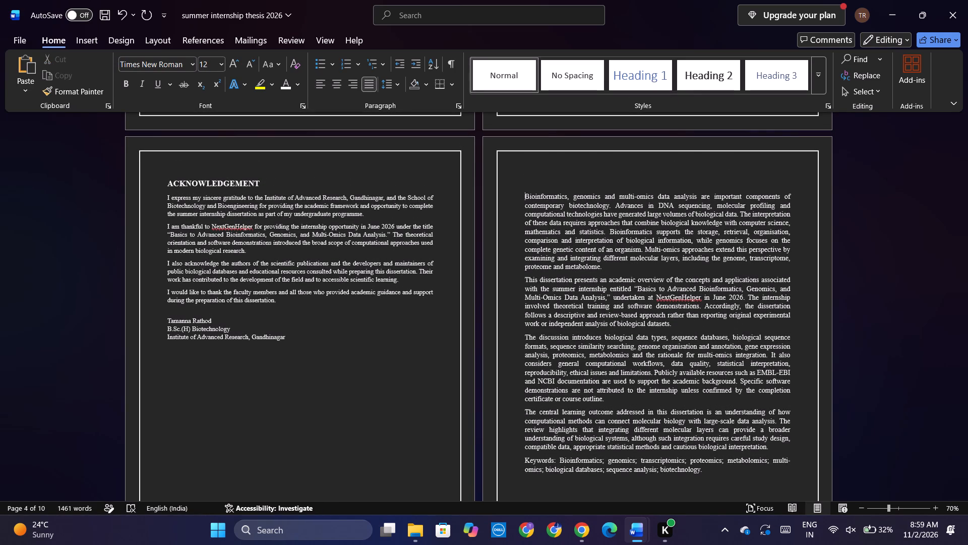
scroll(496, 198, "down", 1)
key("BackSpace")
scroll(170, 454, "down", 1)
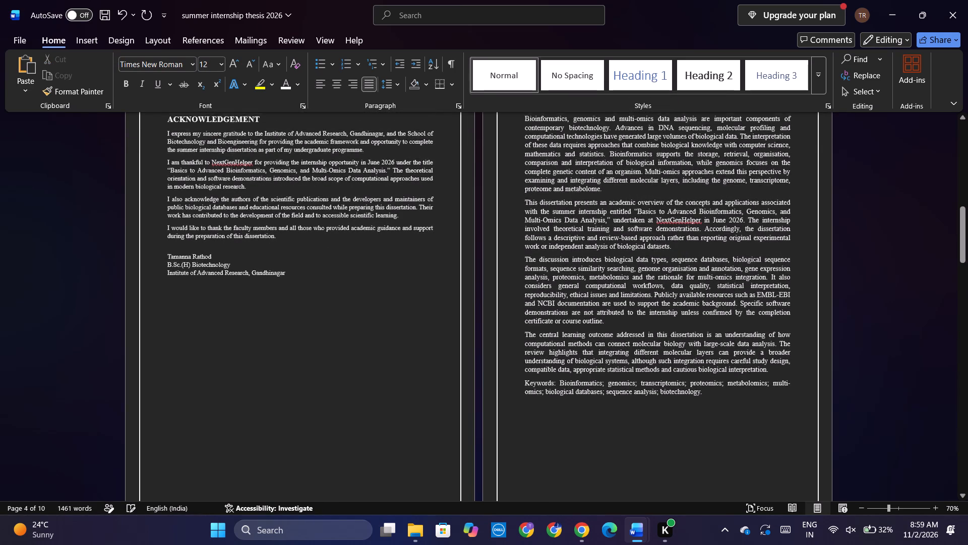
scroll(170, 454, "down", 1)
left_click(163, 440)
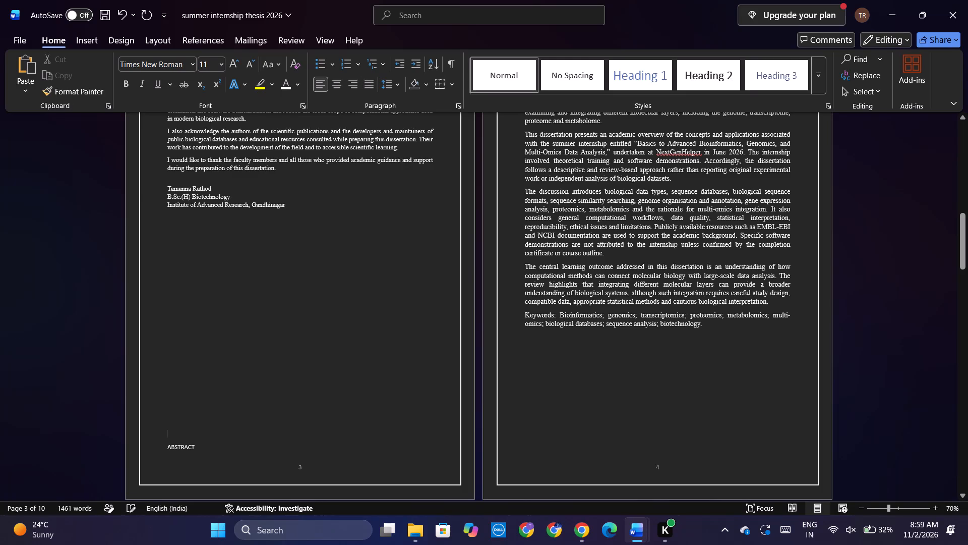
left_click(163, 448)
key("Return")
scroll(163, 448, "up", 1)
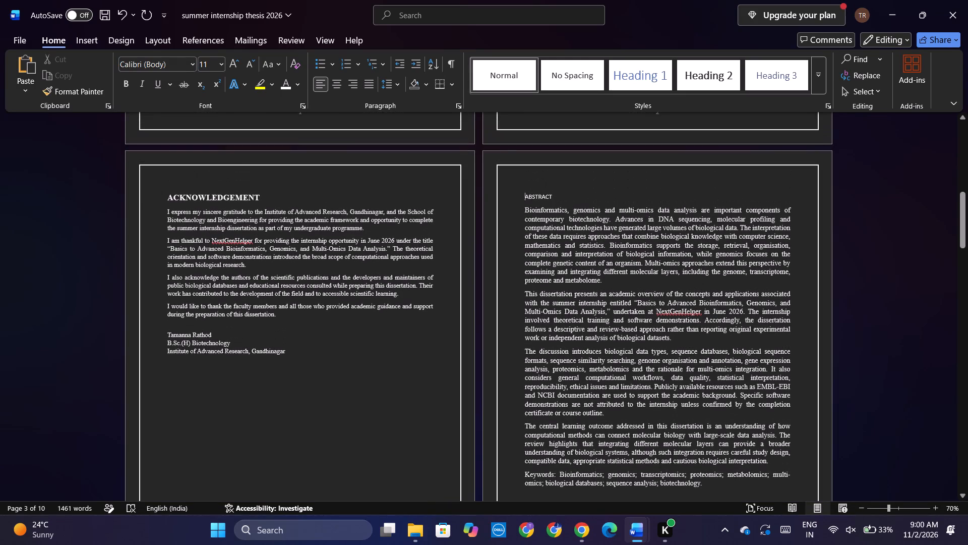
Format the ABSTRACT heading as bold Times New Roman at 14 pt to match the ACKNOWLEDGEMENT heading.
left_click_drag(559, 198, 507, 200)
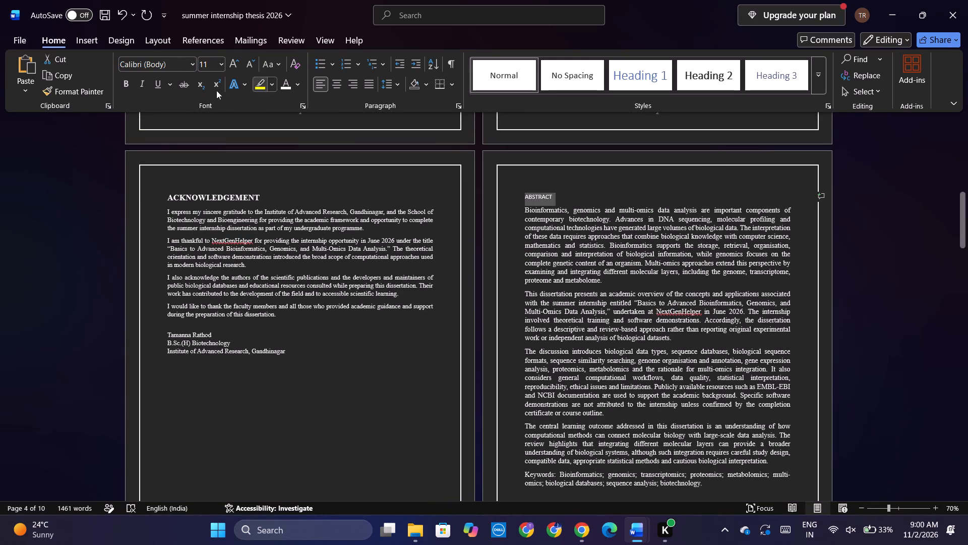
left_click(177, 64)
type("ti")
key("space")
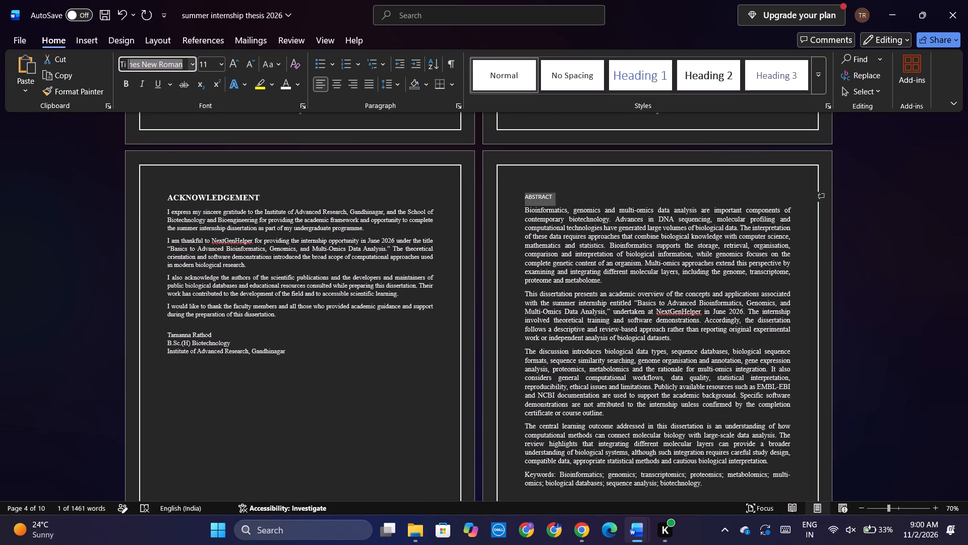
key("BackSpace")
key("m")
key("Return")
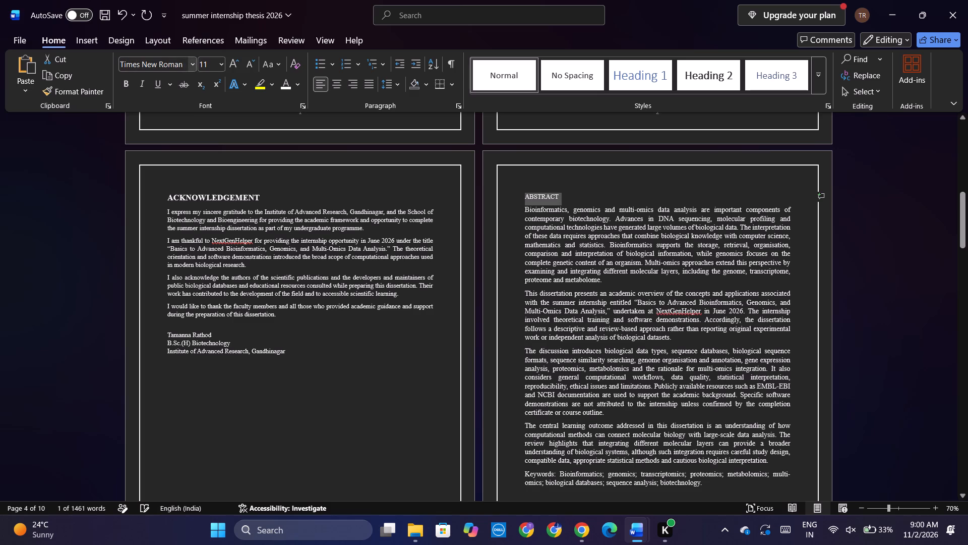
left_click(122, 82)
double_click(228, 62)
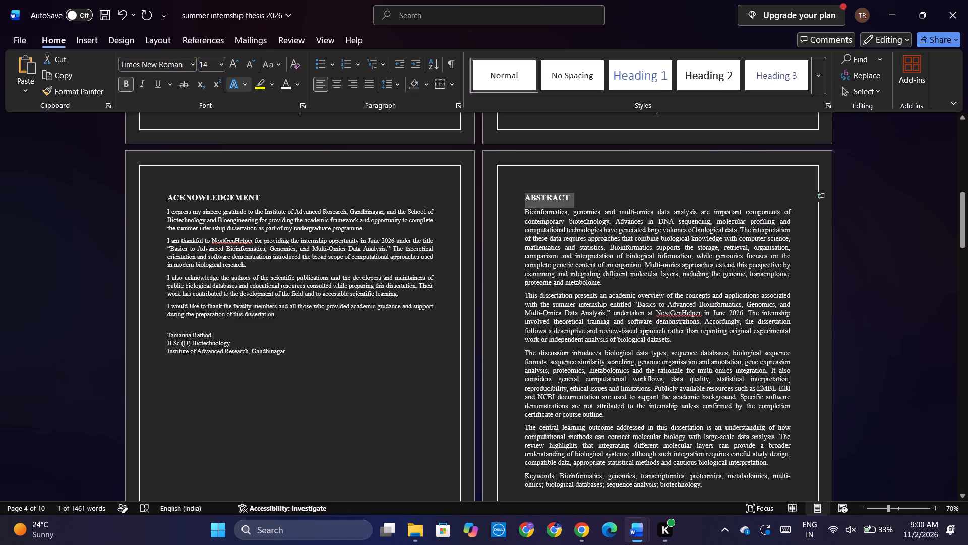
left_click(211, 195)
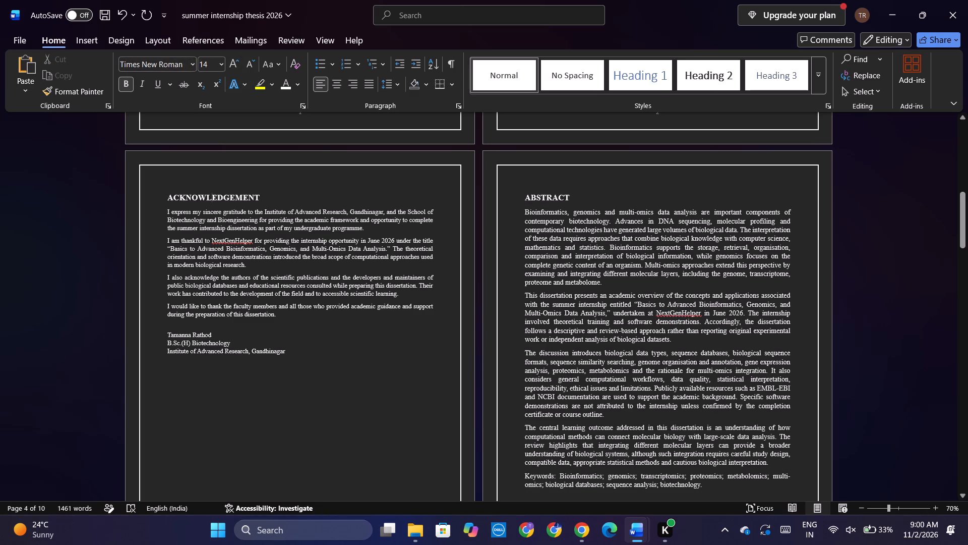
left_click(542, 203)
Set the Acknowledgement's body text, including the closing signature lines, to 12 pt.
left_click_drag(169, 212, 276, 360)
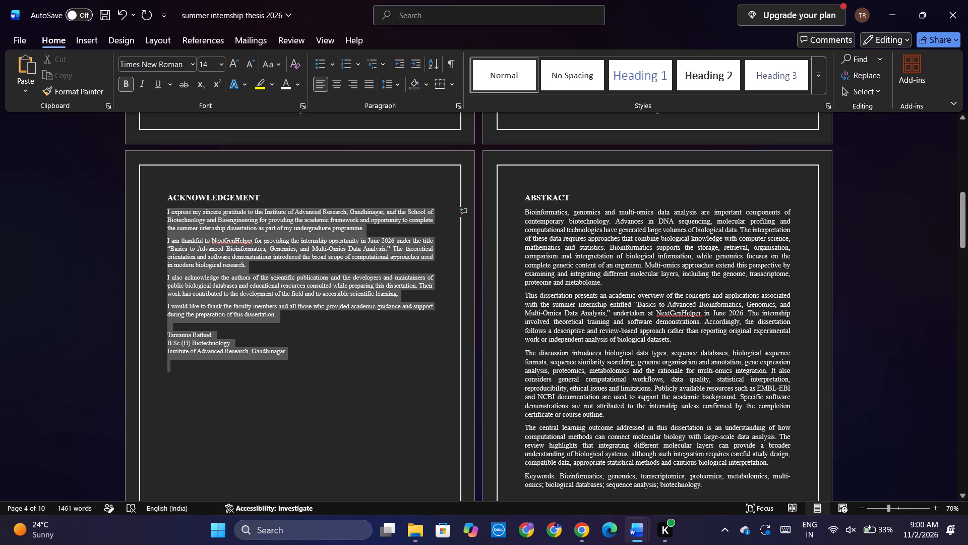
left_click_drag(276, 360, 286, 352)
left_click(232, 62)
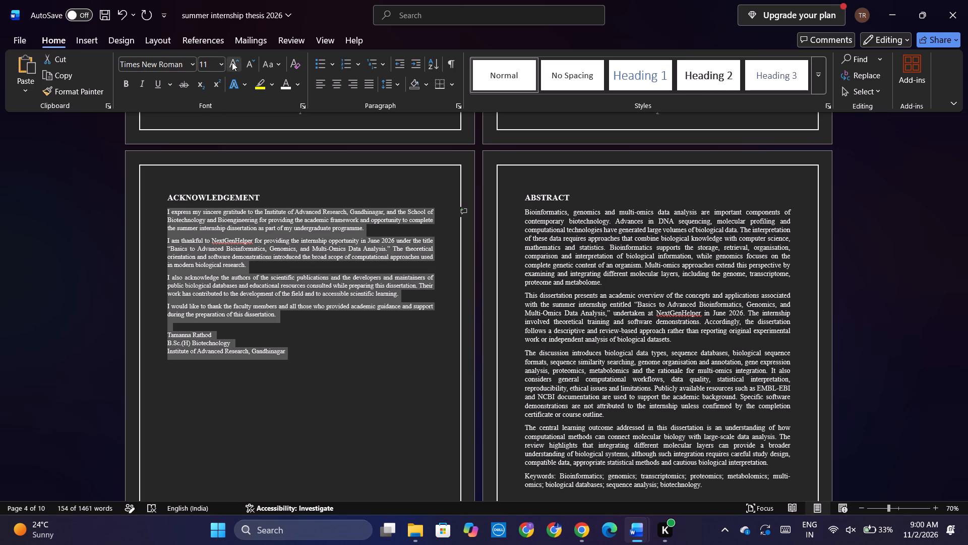
Remove the surplus blank lines before the ABSTRACT heading, keeping it at the very top of its own page.
scroll(261, 266, "down", 1)
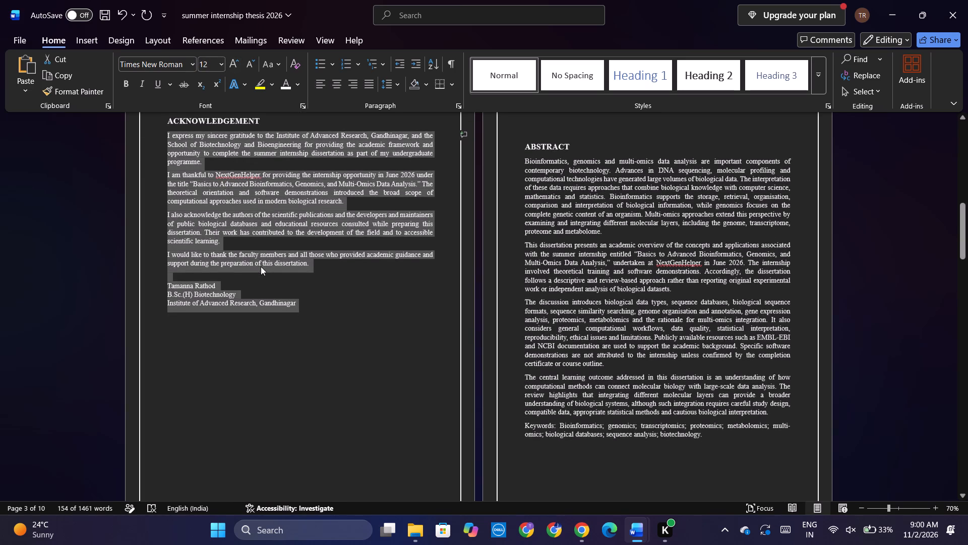
left_click(525, 146)
key("BackSpace")
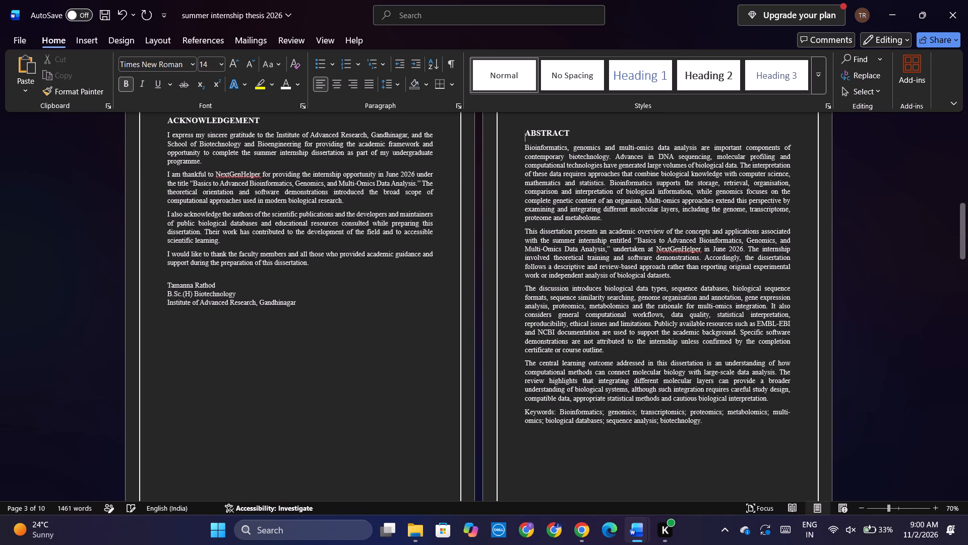
scroll(525, 146, "up", 1)
key("BackSpace")
key("BackSpace")
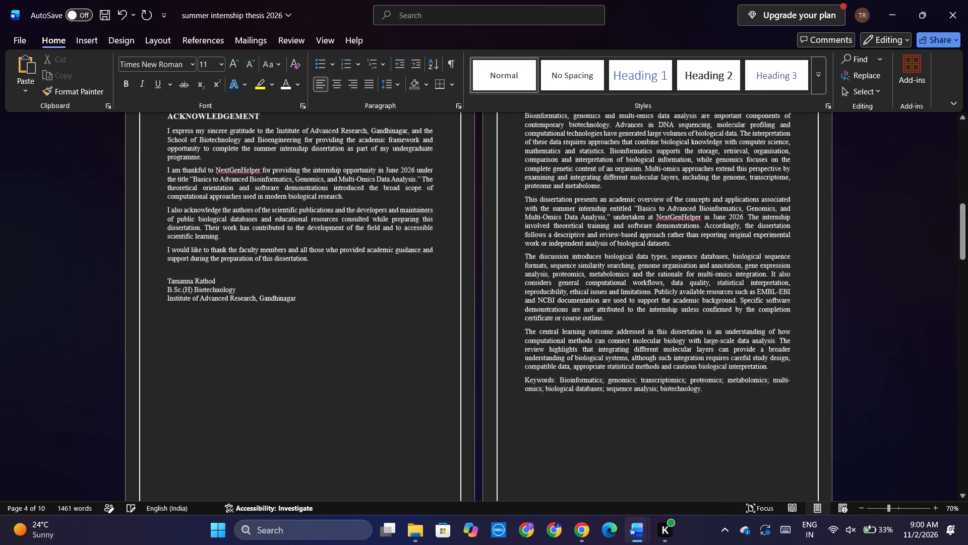
key("Return")
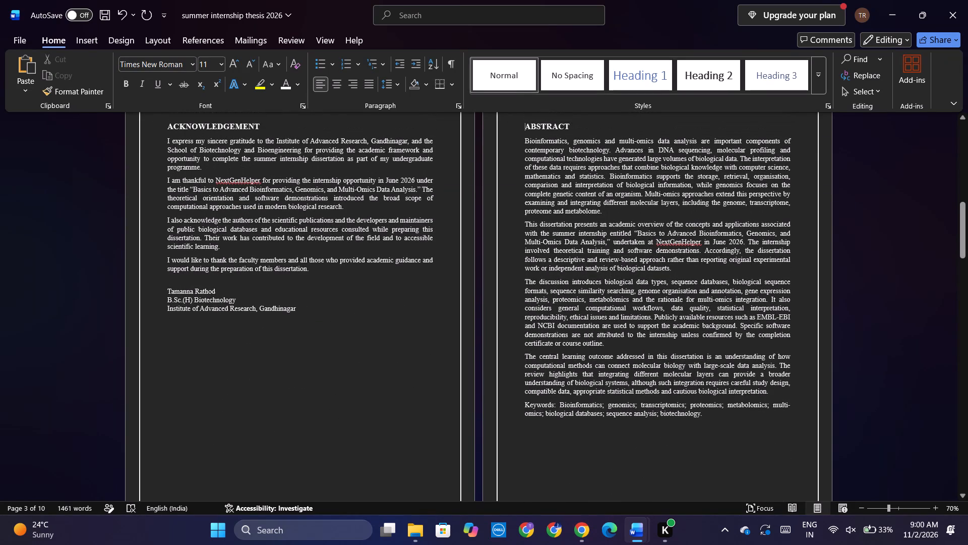
Remove the surplus blank space above the Table Of Contents heading, keeping it at the top of its own page.
scroll(525, 146, "down", 5)
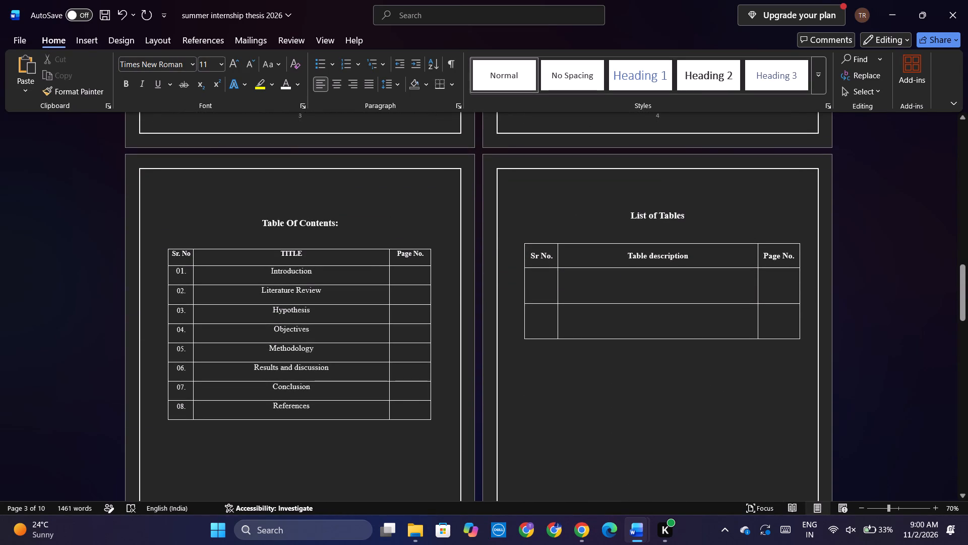
left_click(249, 222)
key("BackSpace")
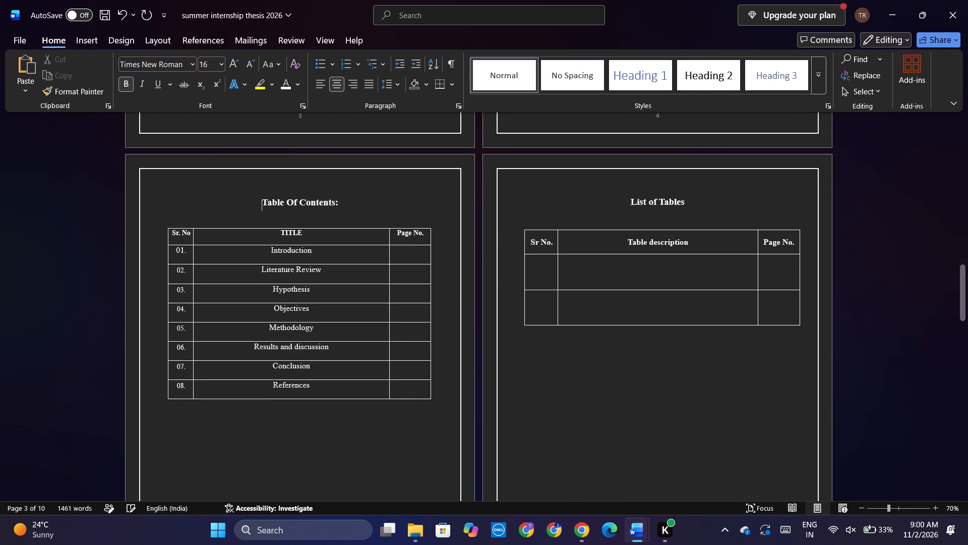
key("BackSpace")
key("Return")
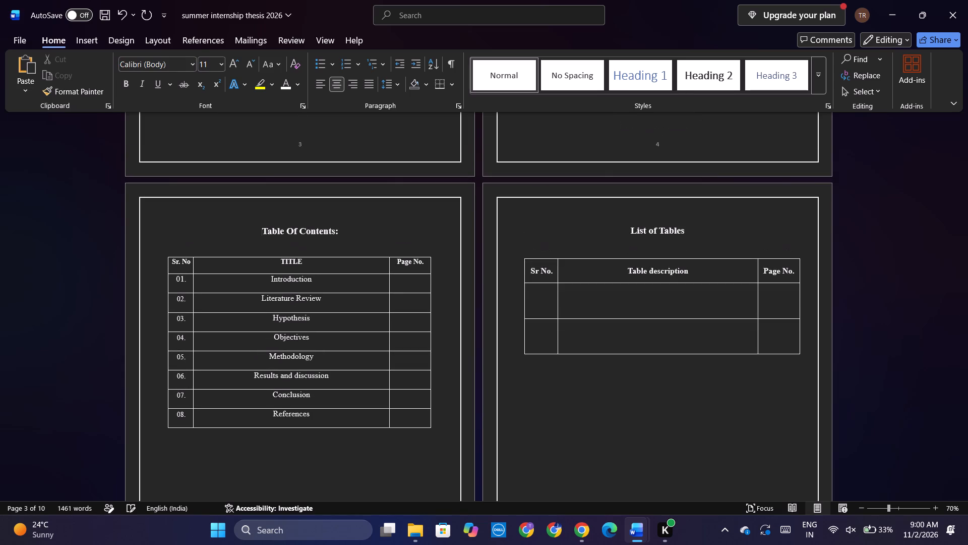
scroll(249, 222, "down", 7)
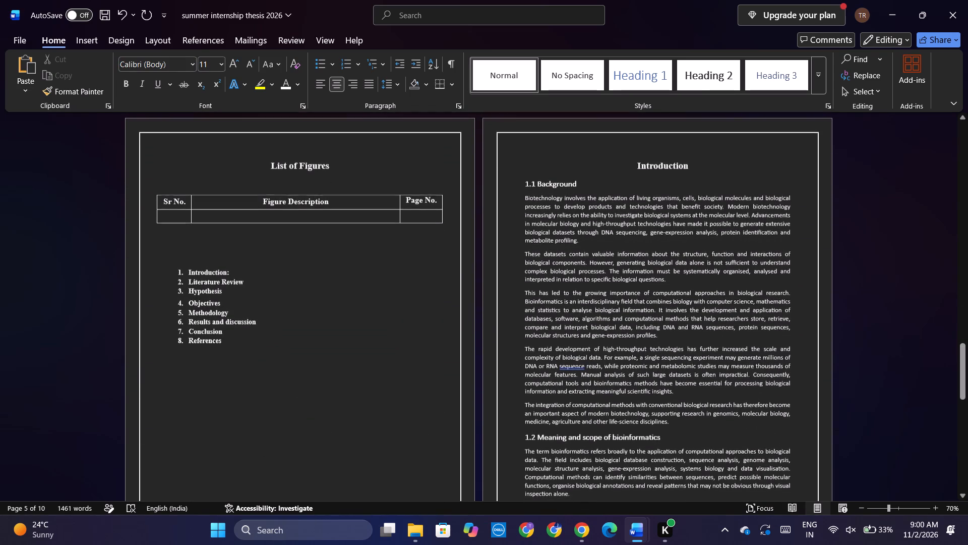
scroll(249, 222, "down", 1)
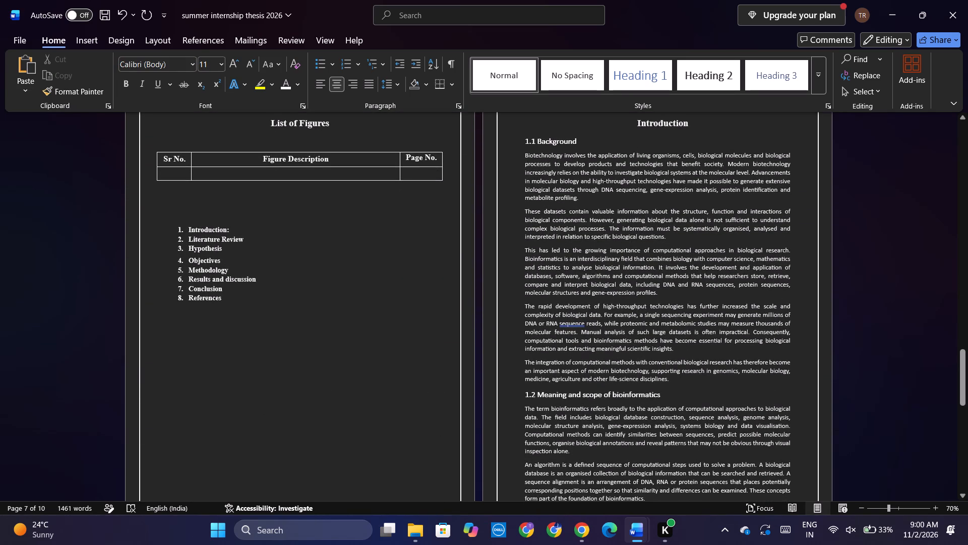
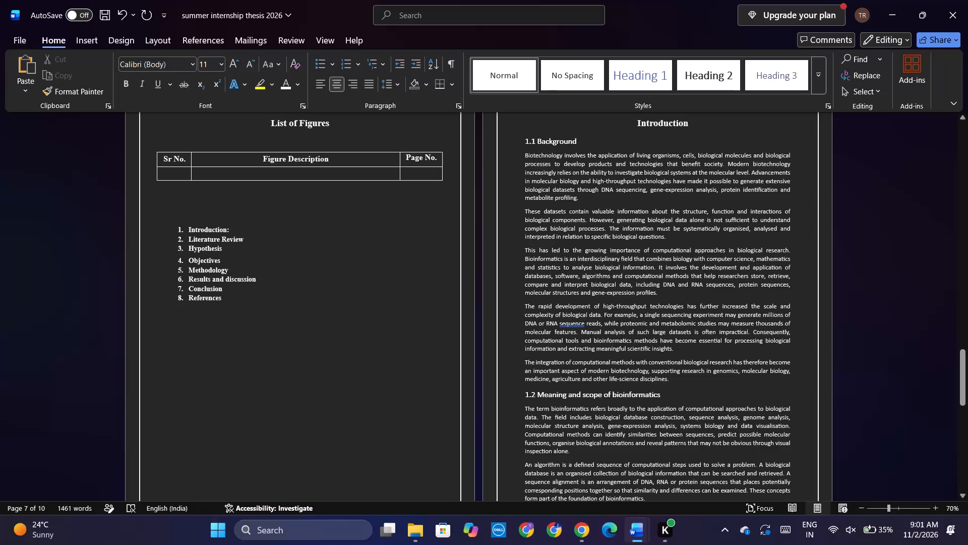
Set the whole Introduction chapter, from its heading through the end of section 1.5, in Times New Roman.
scroll(560, 231, "up", 5, "ctrl")
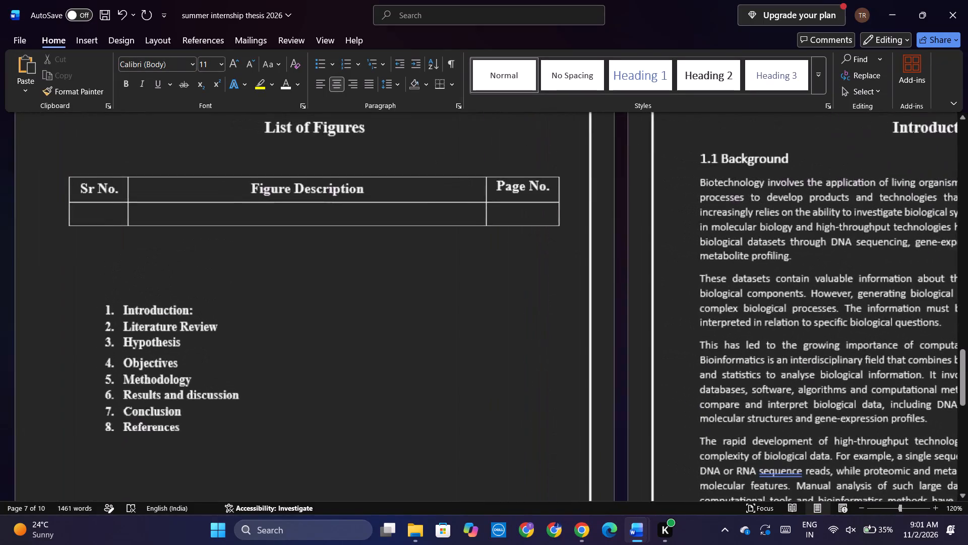
scroll(560, 231, "down", 7, "ctrl")
scroll(560, 231, "down", 1)
scroll(560, 231, "up", 1)
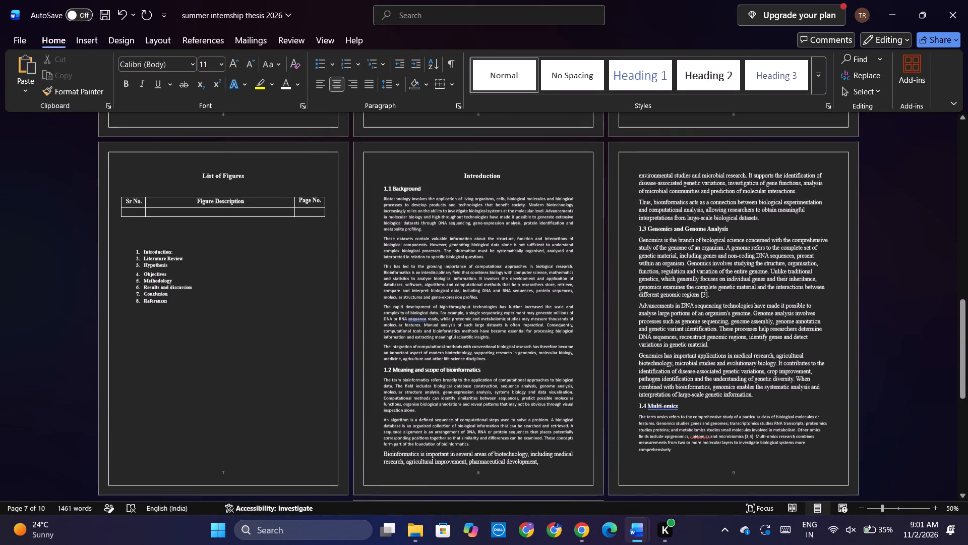
scroll(560, 231, "up", 1)
left_click_drag(463, 171, 696, 448)
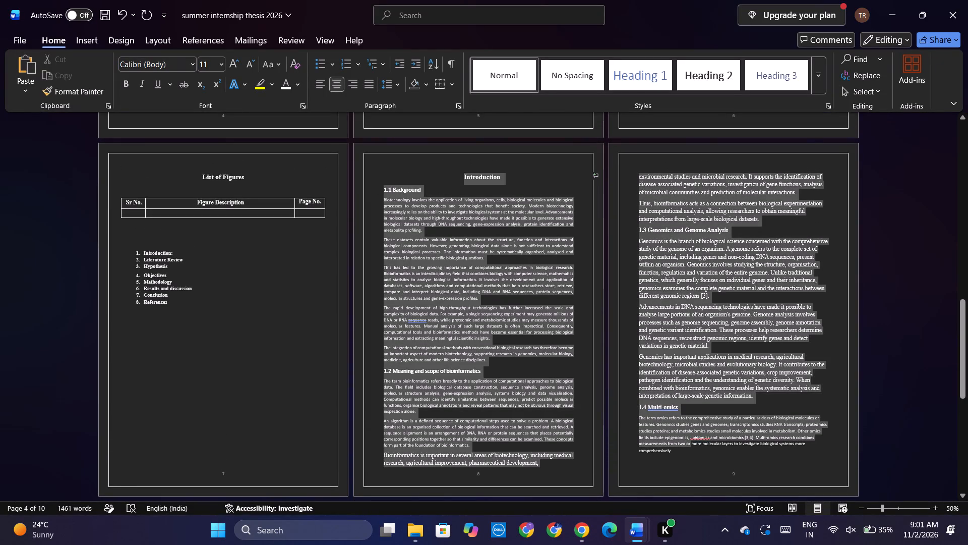
left_click_drag(696, 448, 532, 325)
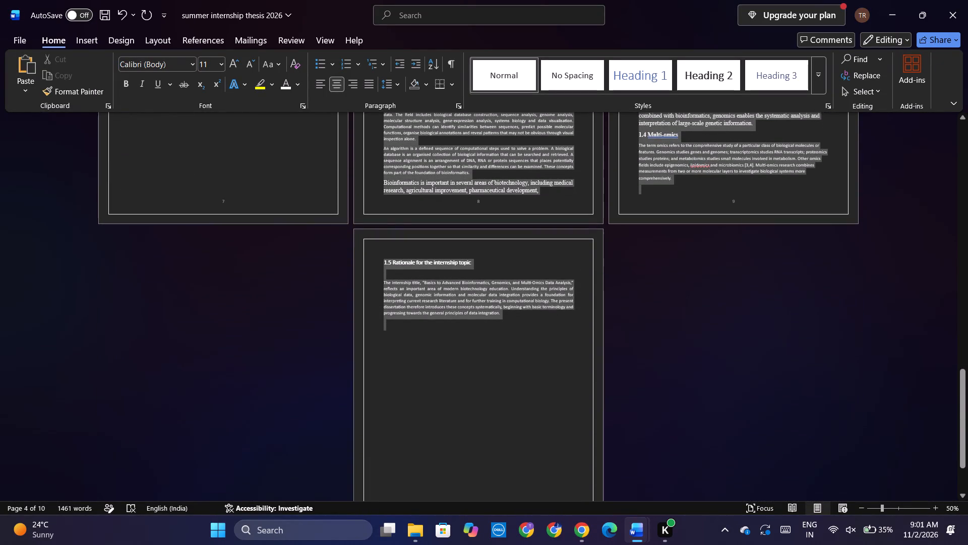
left_click_drag(532, 325, 529, 323)
left_click(158, 58)
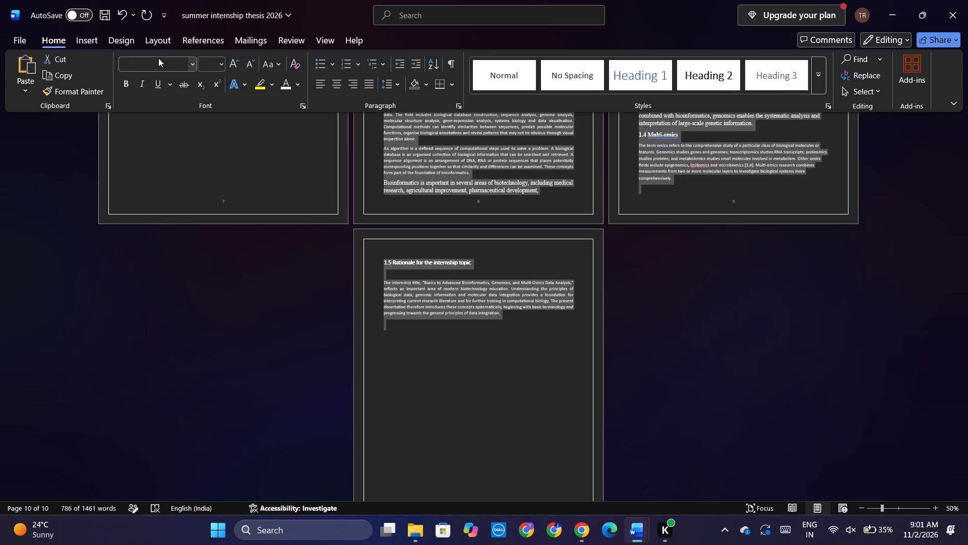
left_click(159, 60)
type("times")
key("Return")
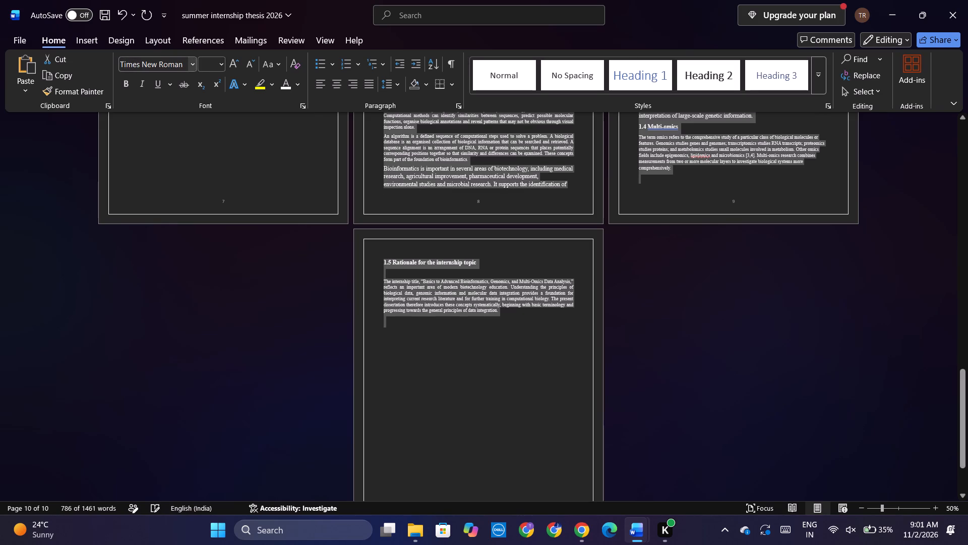
Centre the ABSTRACT heading on its page.
scroll(159, 60, "up", 4)
scroll(256, 54, "up", 3)
scroll(339, 184, "up", 3)
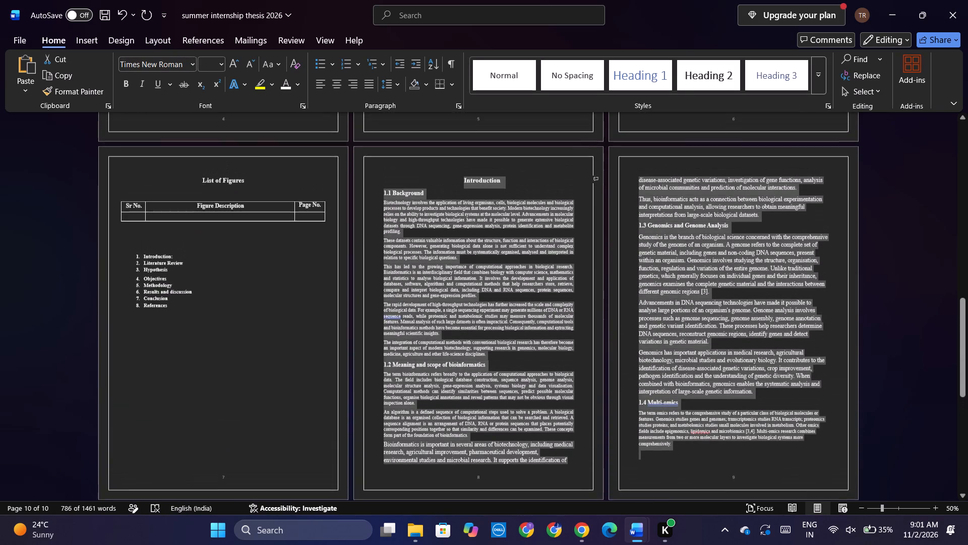
scroll(339, 184, "up", 8)
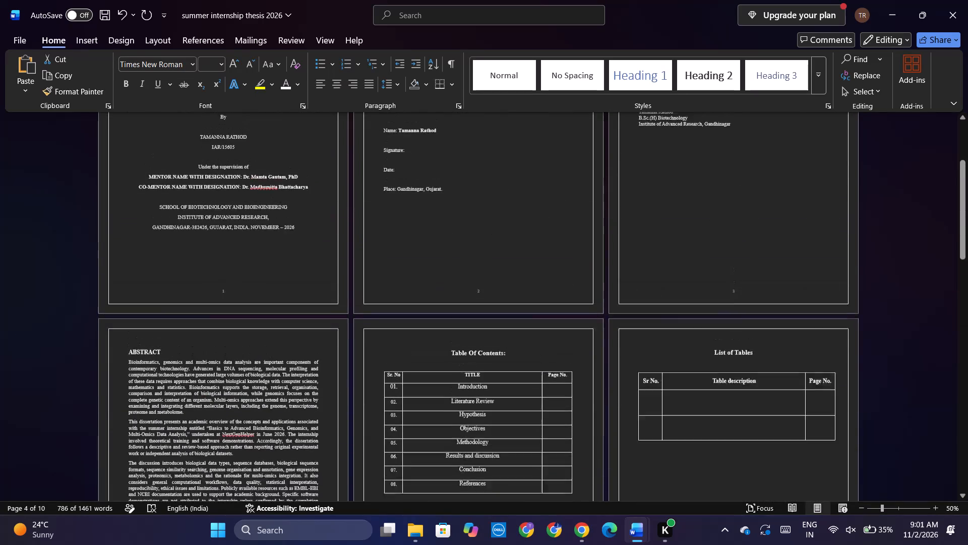
left_click(136, 363)
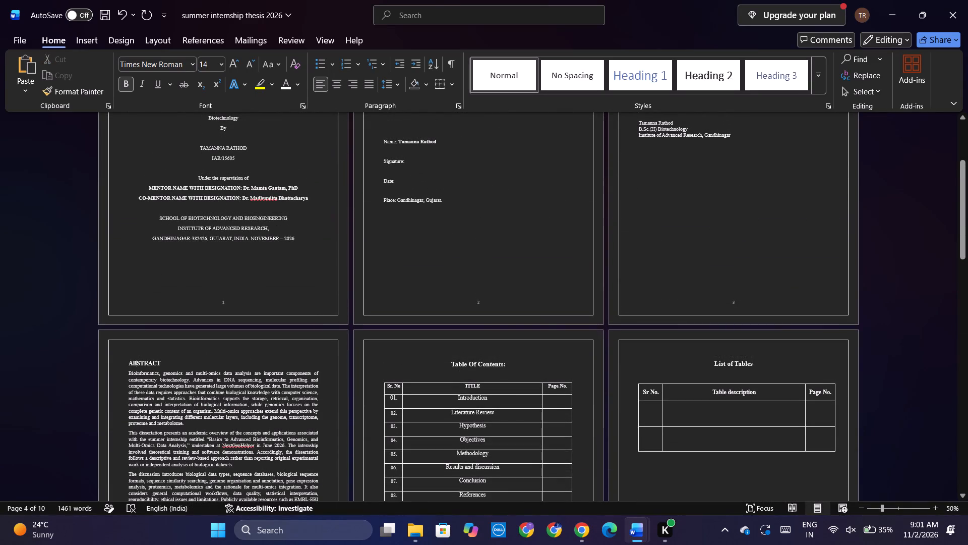
left_click(338, 84)
Centre the ACKNOWLEDGEMENT heading on its page.
scroll(298, 240, "up", 2)
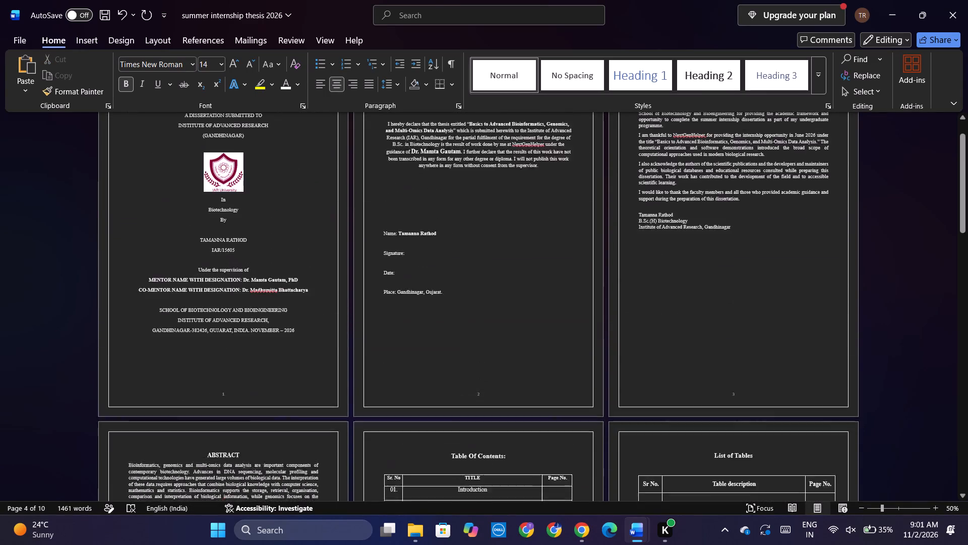
scroll(298, 240, "up", 2)
left_click(692, 149)
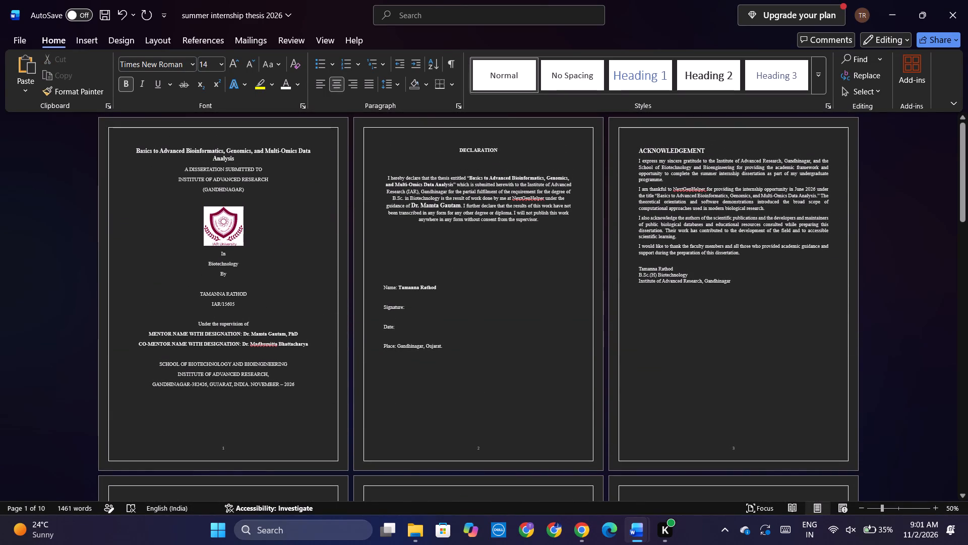
left_click(330, 82)
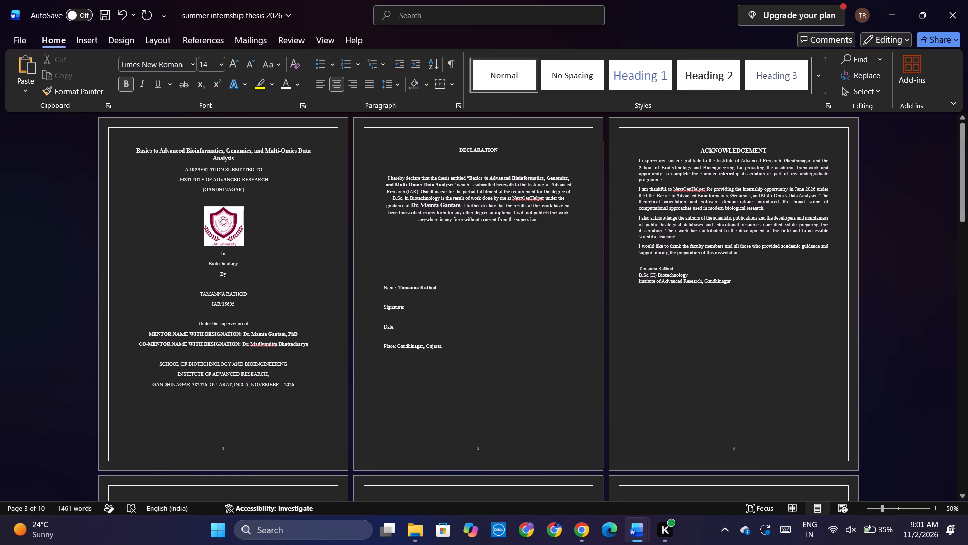
Review the thesis pages from the Abstract through section 1.5 for consistent fonts and layout.
scroll(638, 316, "down", 4)
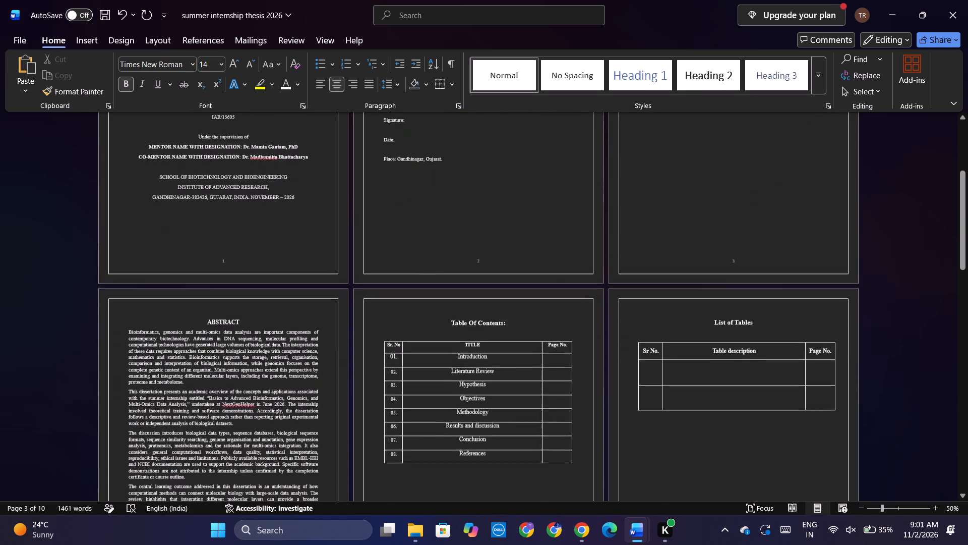
scroll(638, 316, "down", 3)
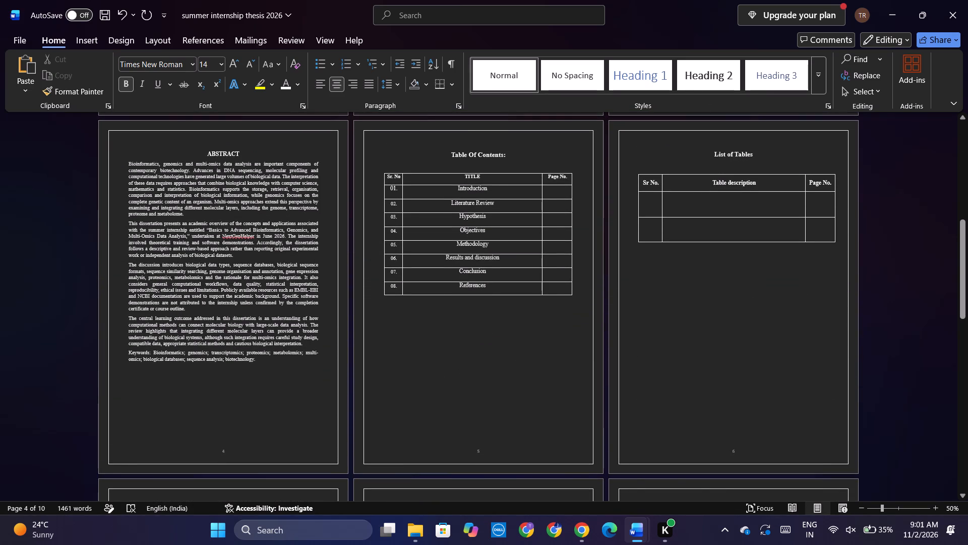
scroll(638, 316, "down", 4)
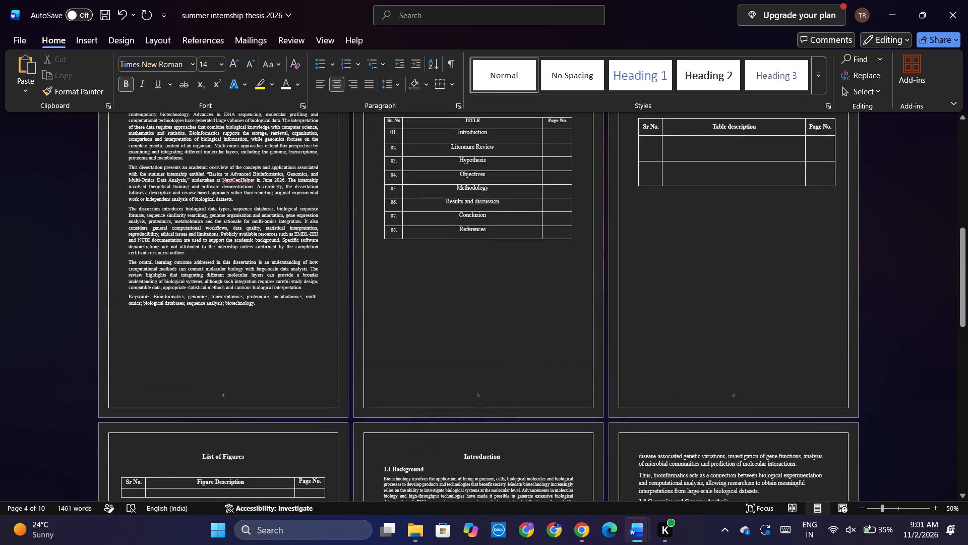
scroll(638, 316, "down", 3)
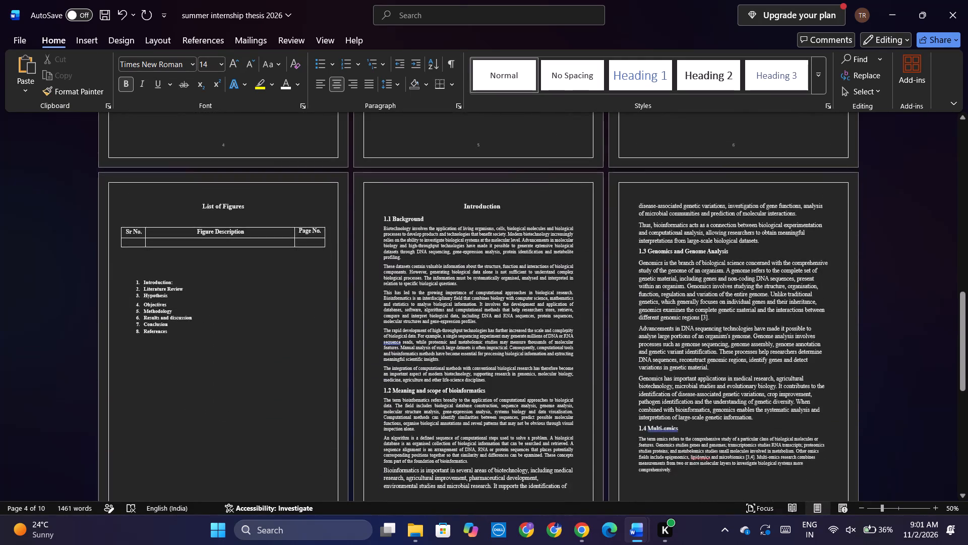
scroll(638, 316, "down", 4)
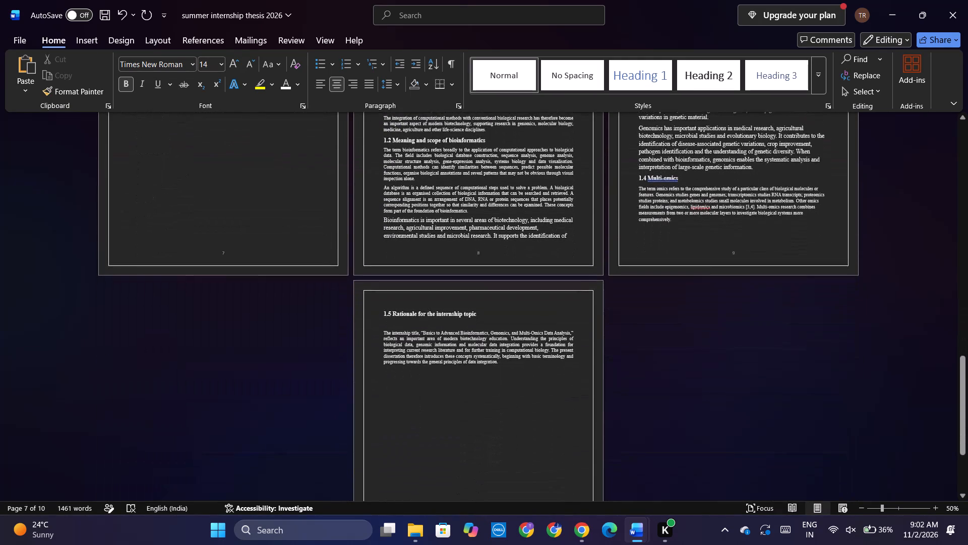
key("alt+Tab")
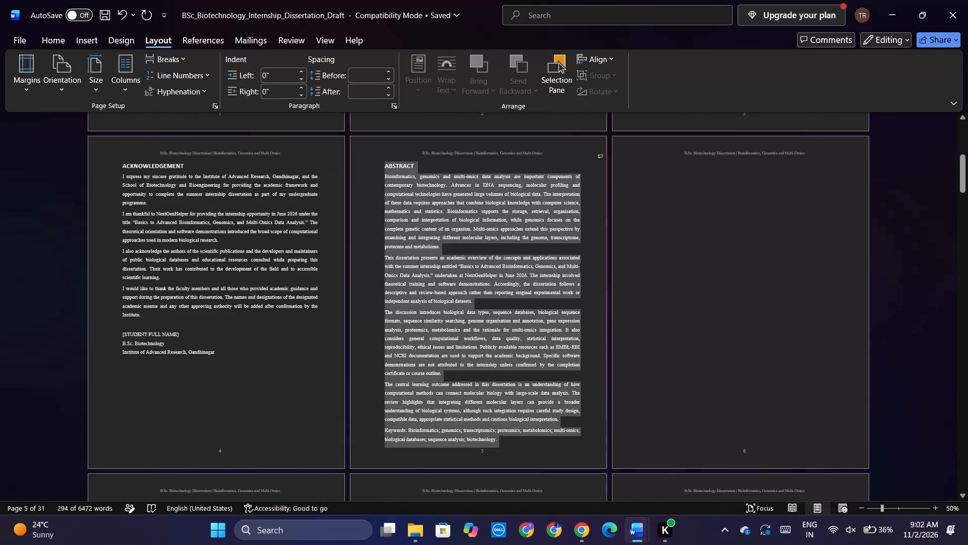
scroll(638, 316, "down", 6)
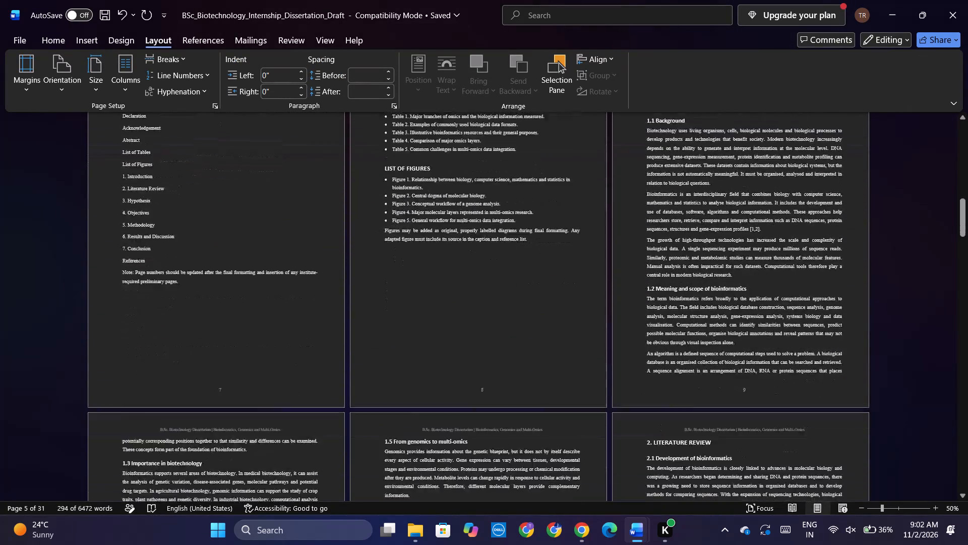
scroll(638, 316, "down", 4)
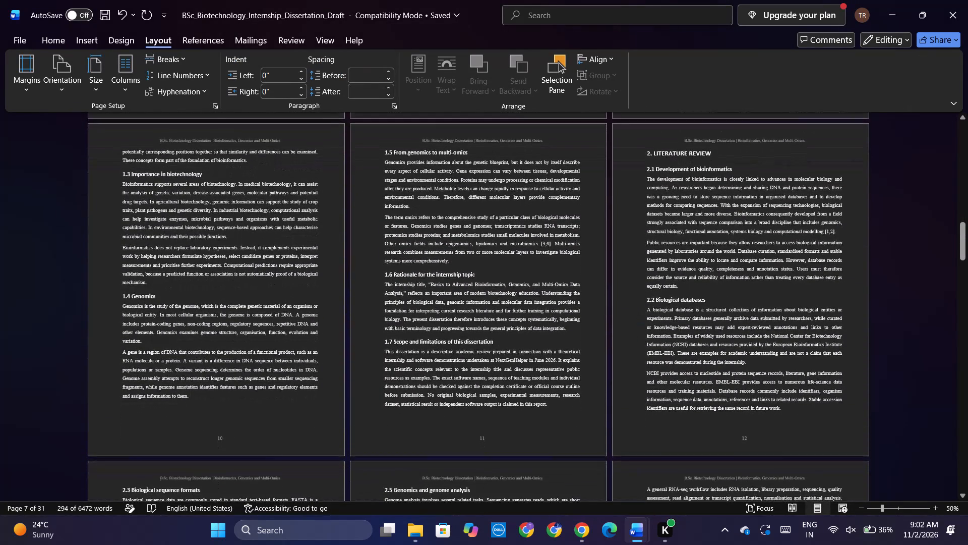
scroll(638, 316, "down", 2)
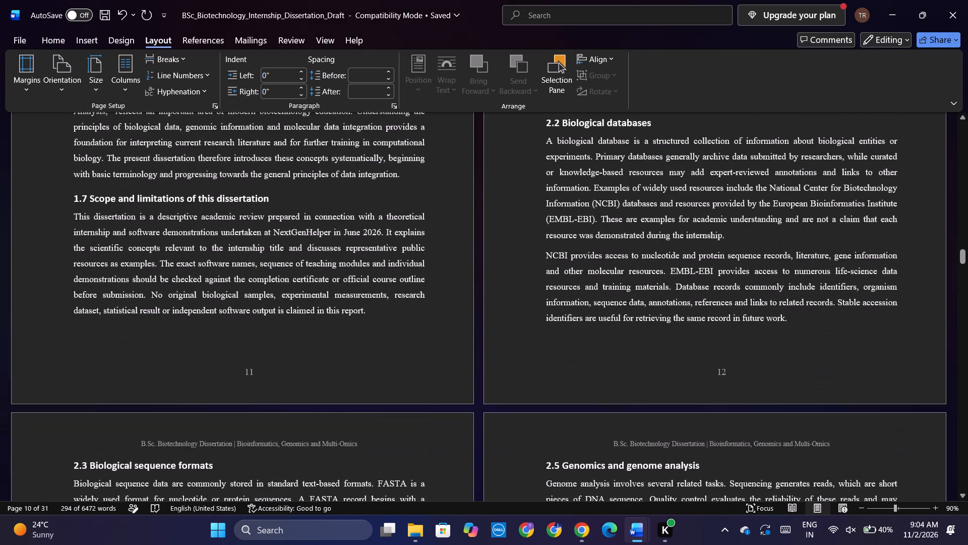
scroll(639, 406, "down", 3, "ctrl")
scroll(639, 406, "up", 2)
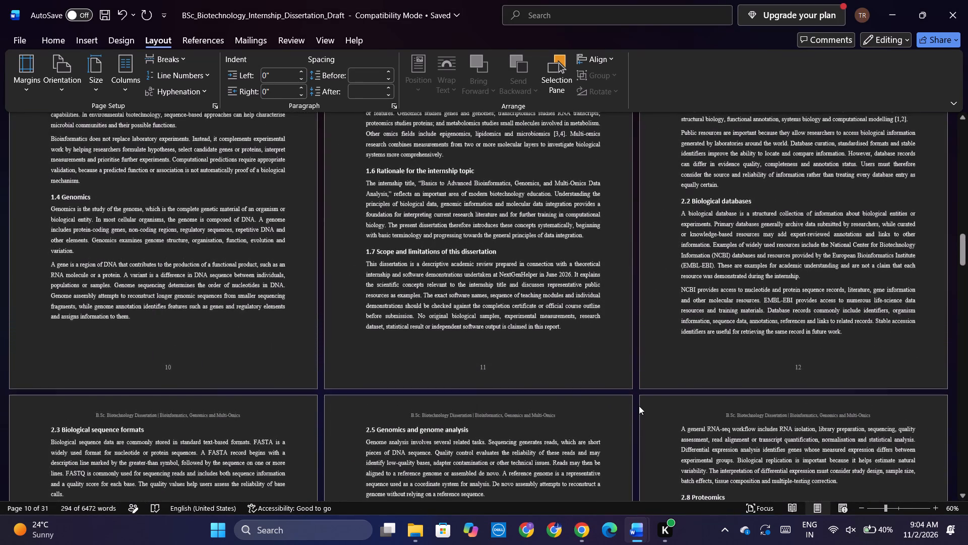
key("alt+Tab")
key("alt+Tab")
key("alt+Tab")
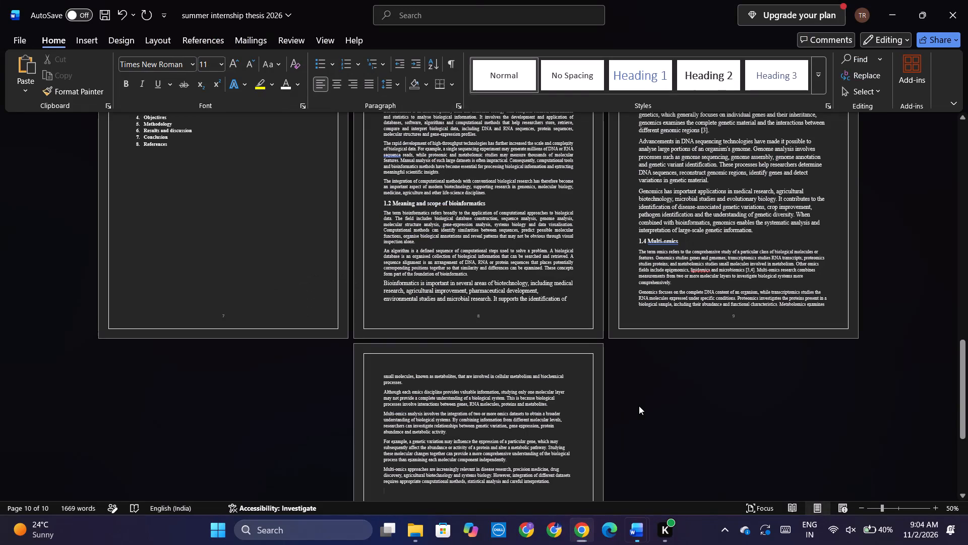
scroll(639, 406, "down", 1)
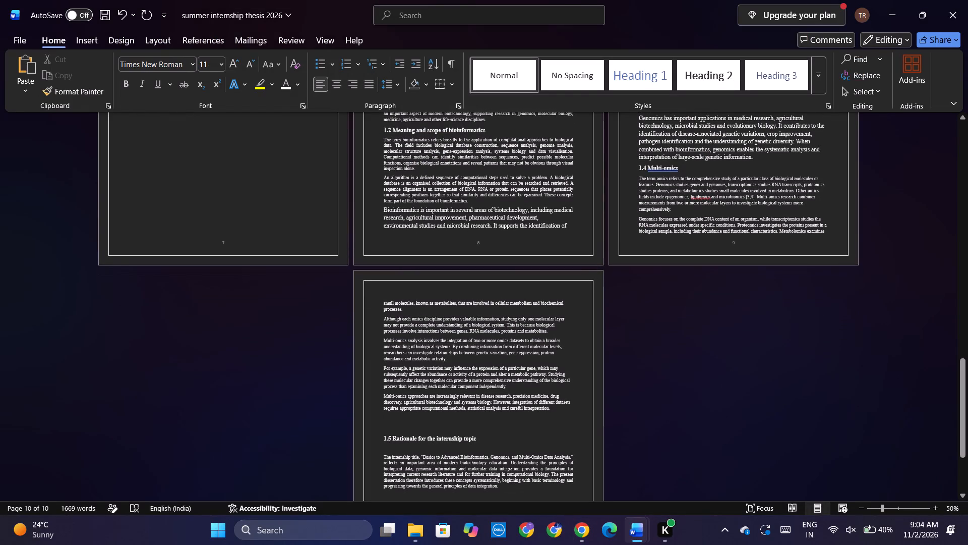
key("ctrl+v")
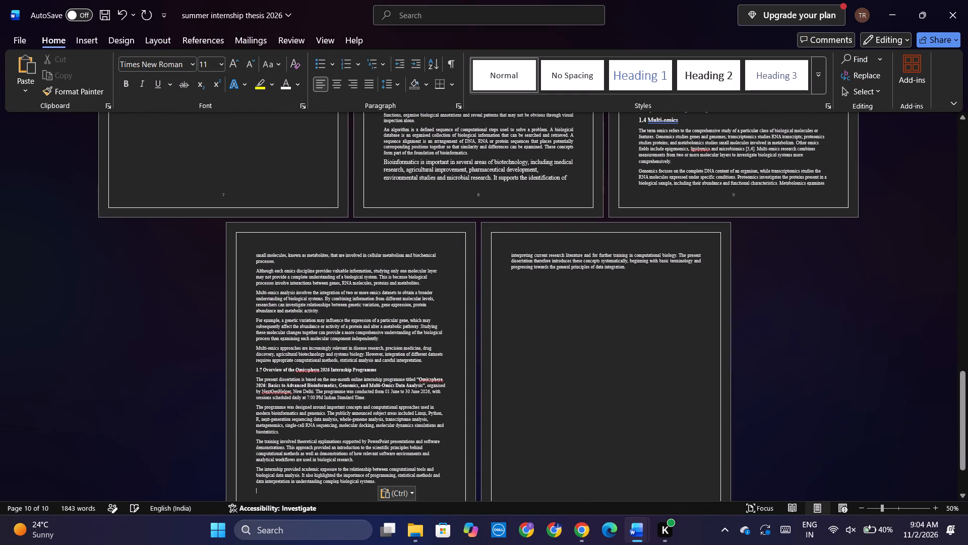
Insert ", June" after "Omicsphere" in the pasted 1.7 heading, making it "Omicsphere, June 2026 Internship Programme".
scroll(639, 406, "left", 1)
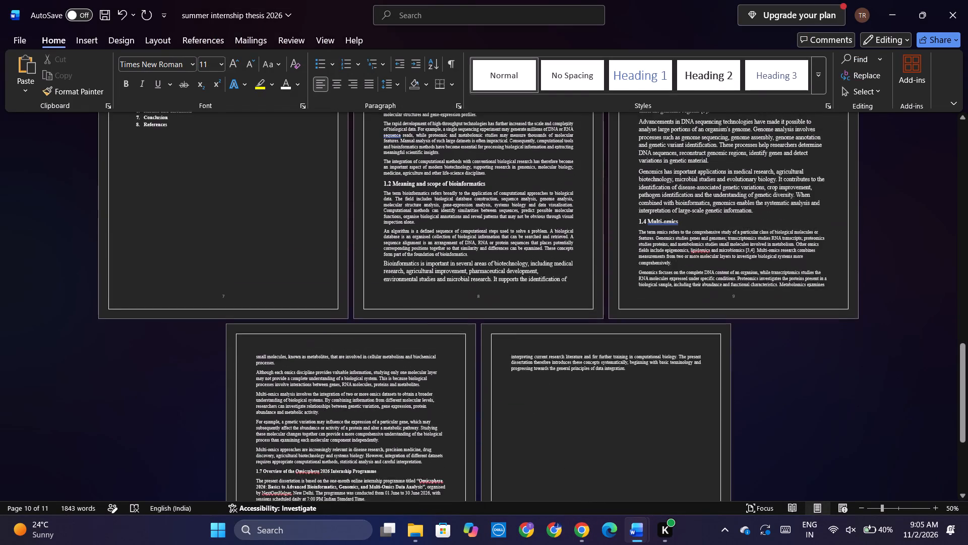
scroll(639, 406, "left", 1)
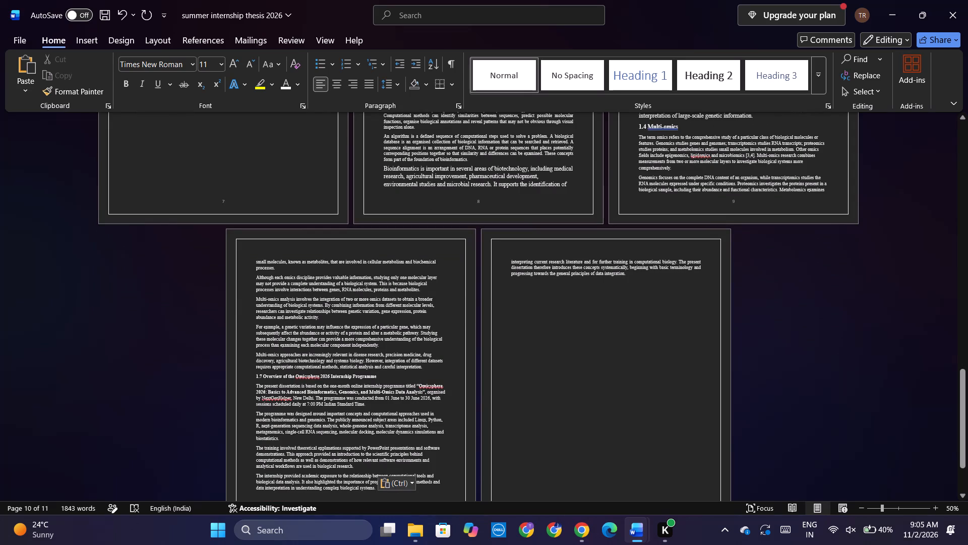
scroll(639, 406, "down", 3)
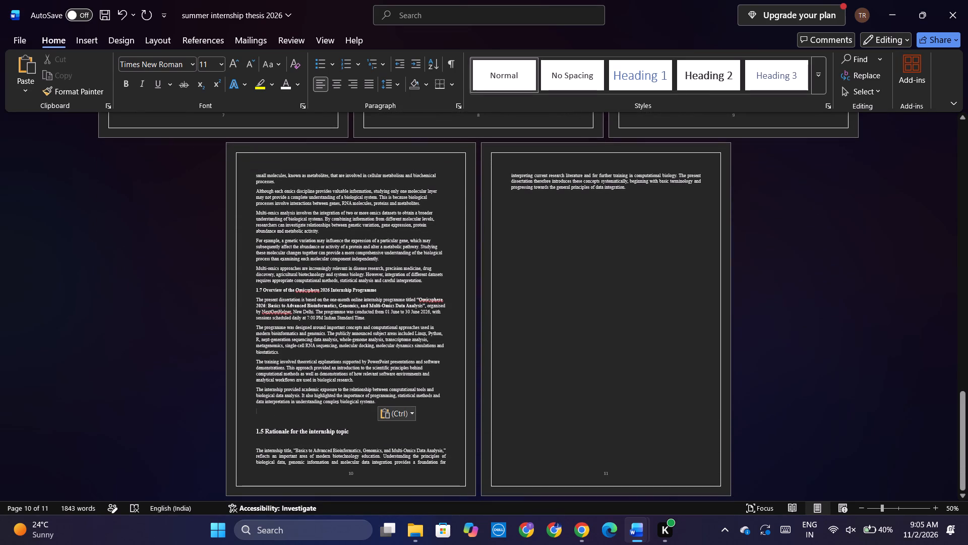
scroll(394, 378, "up", 8, "ctrl")
scroll(394, 378, "left", 1)
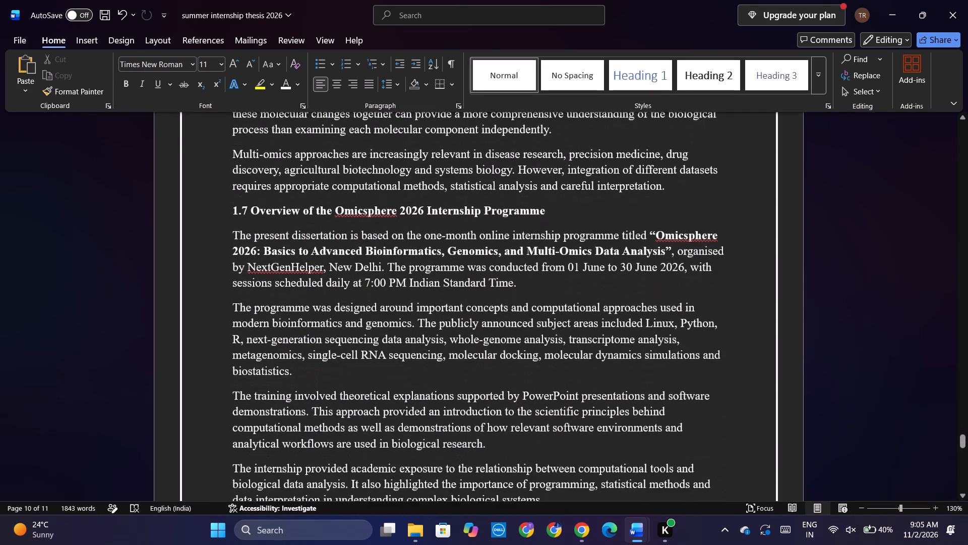
scroll(394, 378, "left", 1)
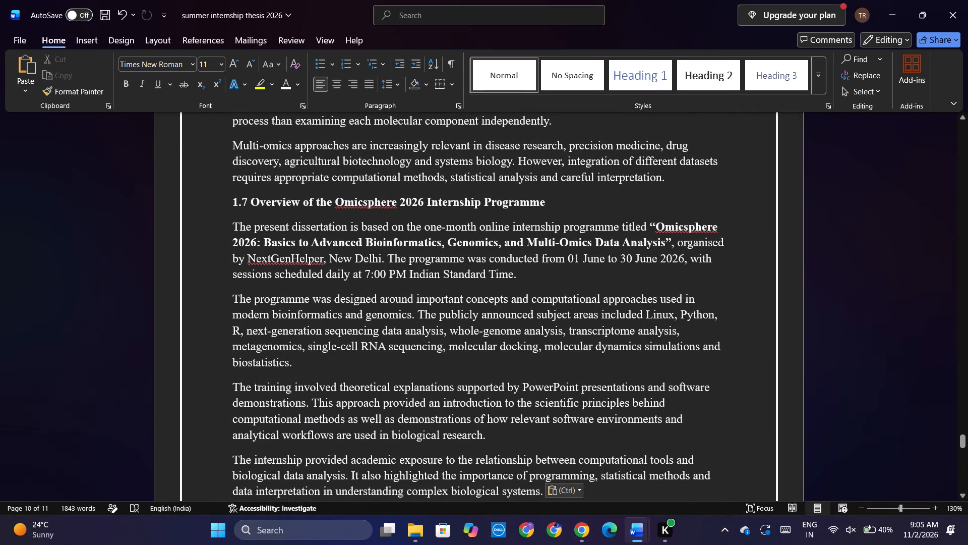
left_click(396, 203)
type(", June")
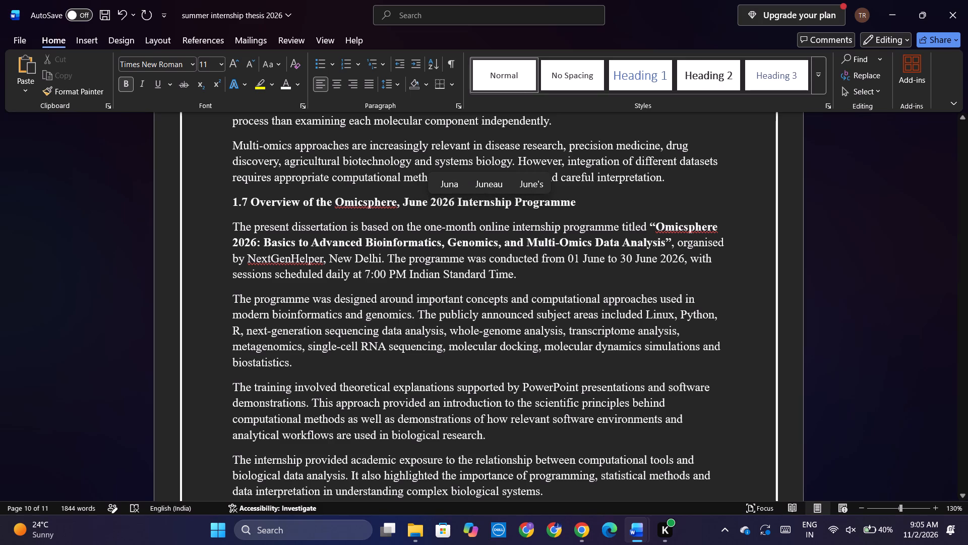
Replace the word "dissertation" with "report" in the opening sentence of section 1.7.
left_click_drag(290, 225, 325, 229)
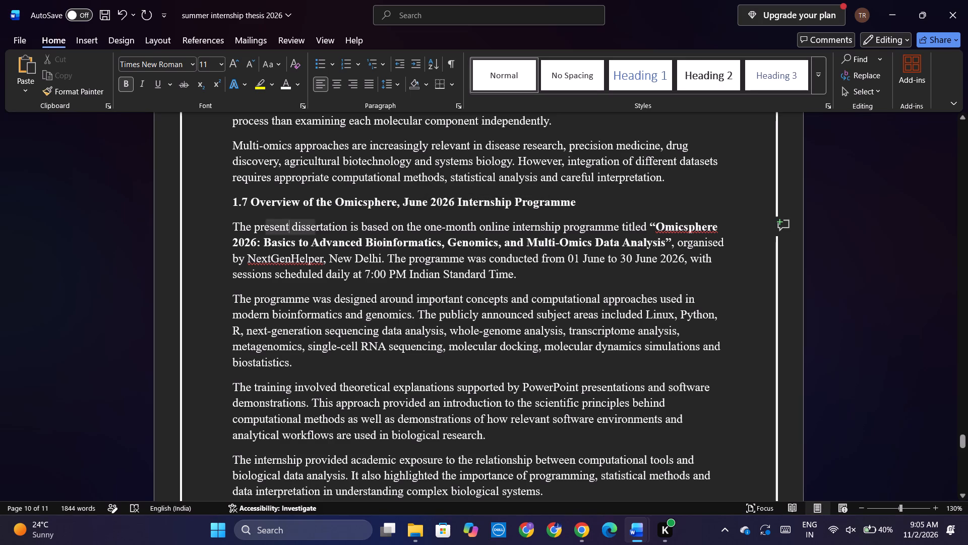
left_click_drag(325, 229, 338, 228)
left_click(338, 228)
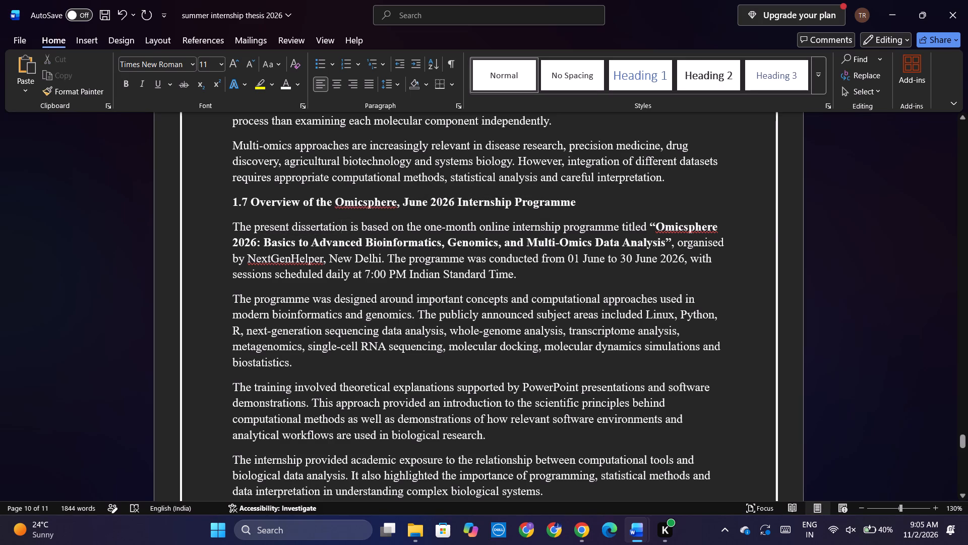
left_click_drag(346, 225, 291, 224)
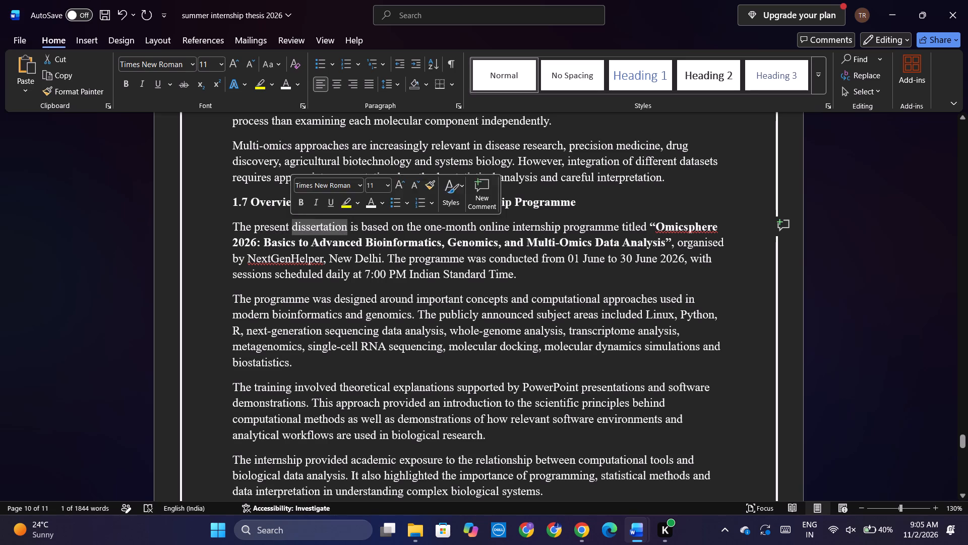
type("repport")
key("BackSpace")
key("BackSpace")
key("BackSpace")
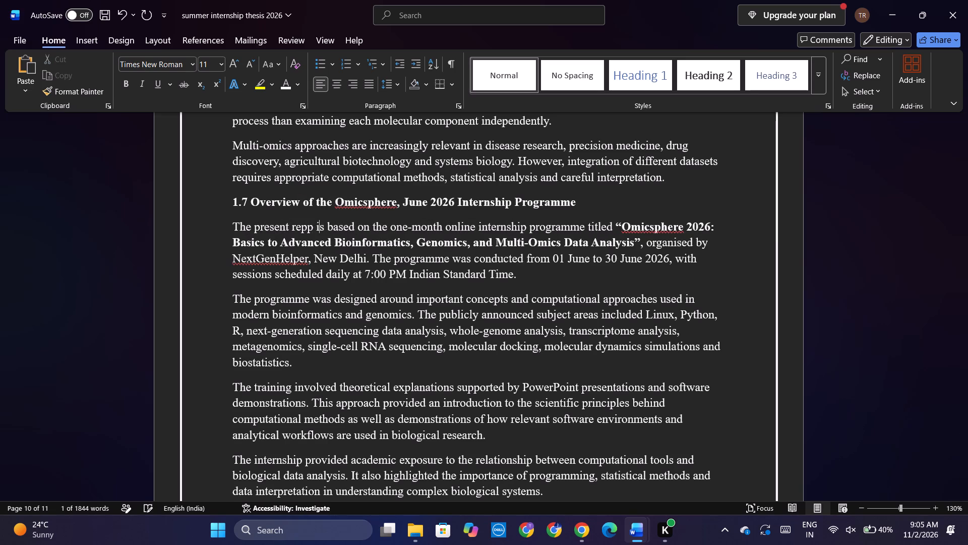
key("BackSpace")
type("ot")
key("BackSpace")
type("rt")
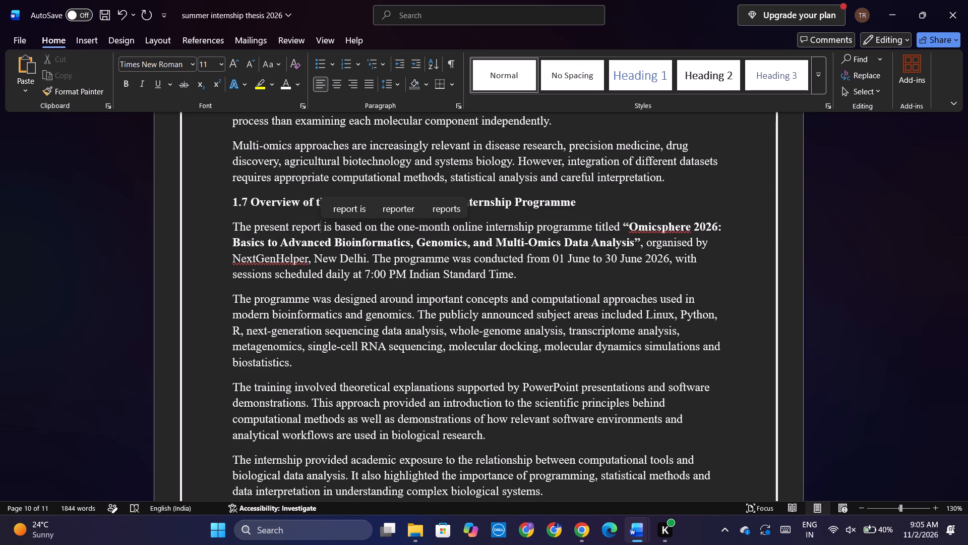
left_click(291, 224)
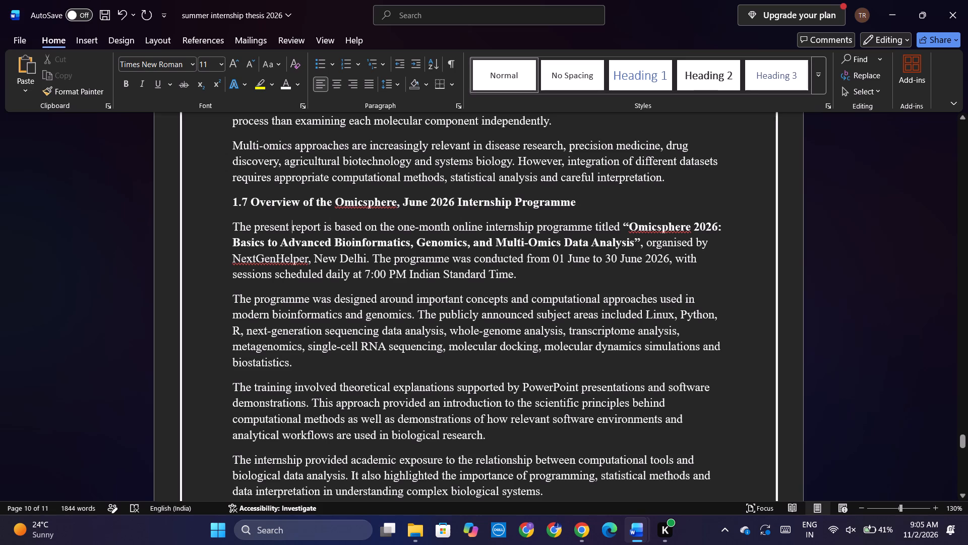
Underline the programme title from "Omicsphere 2026" through "Multi-Omics Data Analysis" in the first paragraph of section 1.7.
left_click_drag(629, 228, 616, 229)
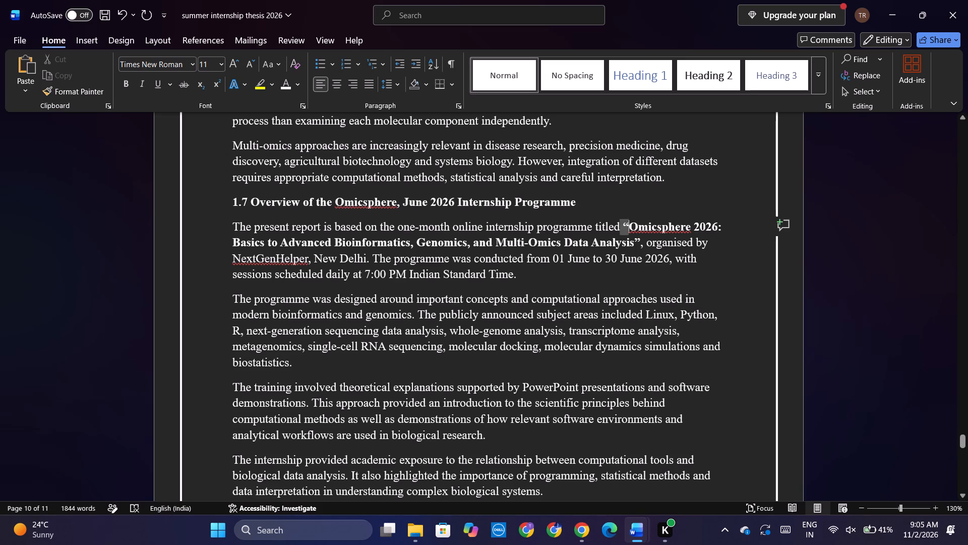
left_click_drag(616, 229, 628, 242)
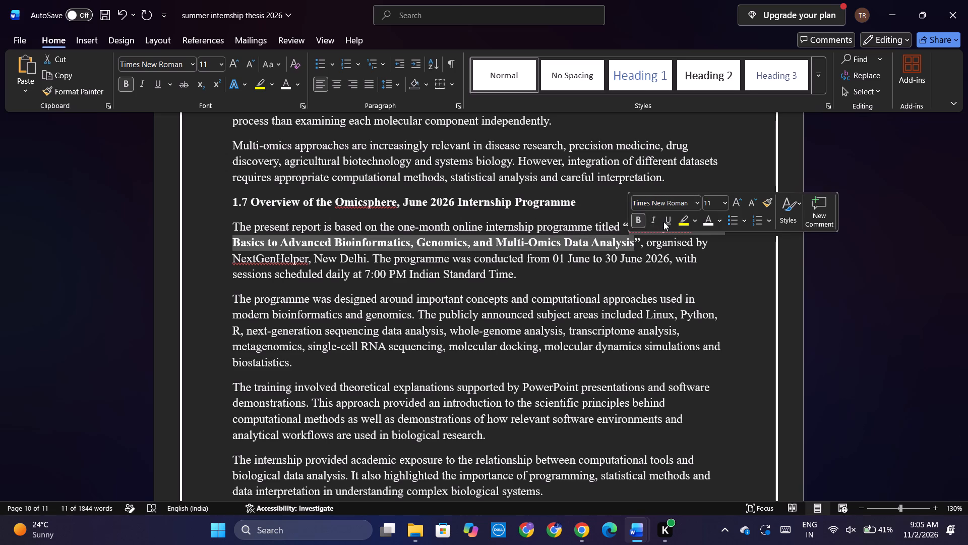
left_click(664, 221)
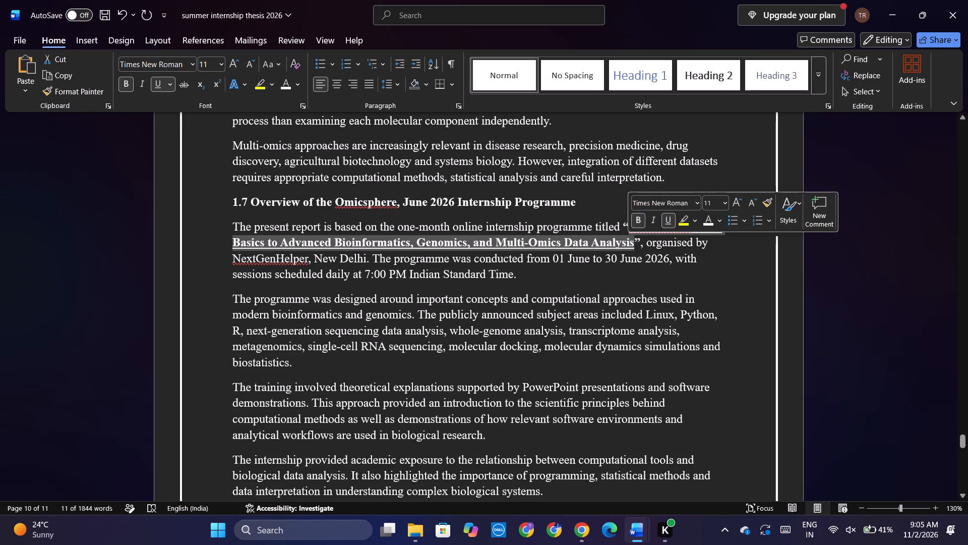
left_click(313, 264)
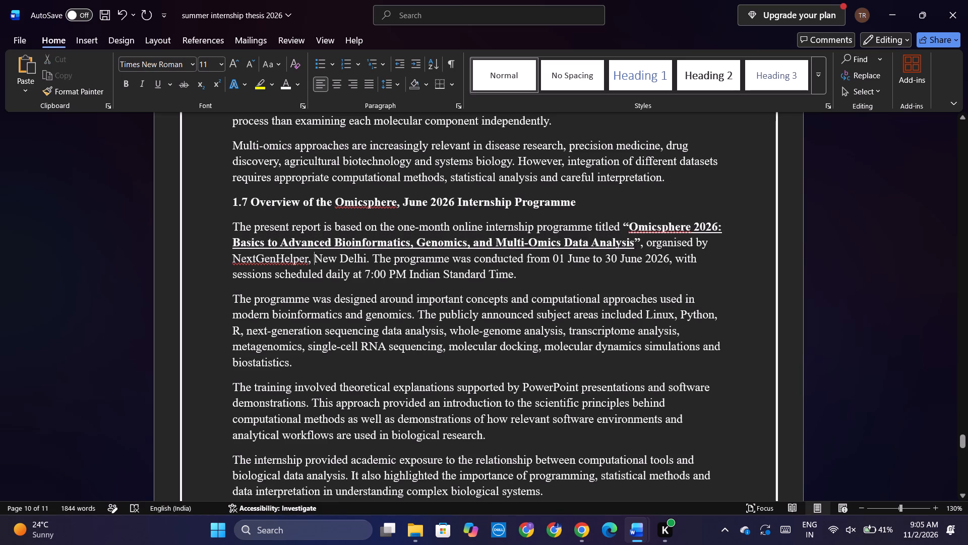
Make the organiser text "NextGenHelper, New Delhi" bold in the first paragraph of section 1.7.
left_click_drag(365, 256, 256, 253)
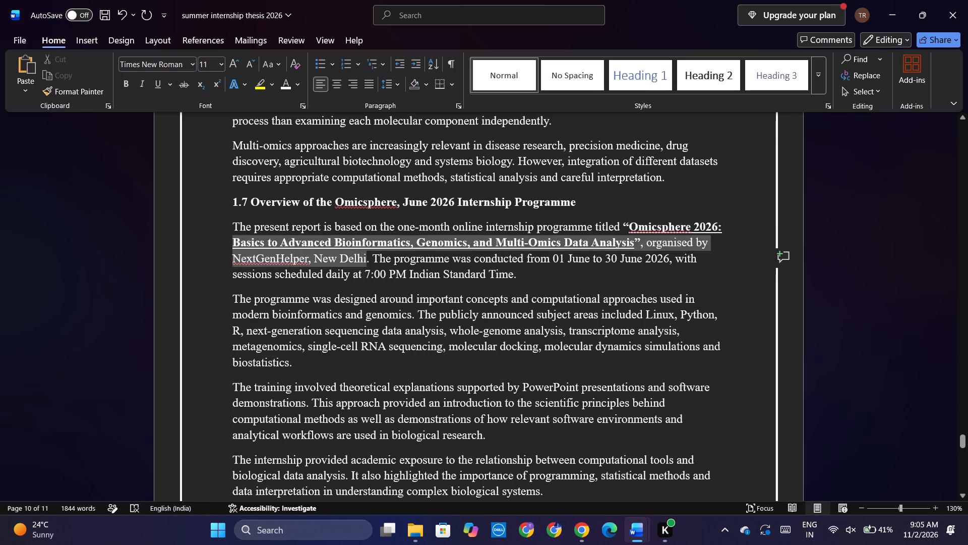
left_click_drag(256, 253, 241, 256)
left_click(253, 229)
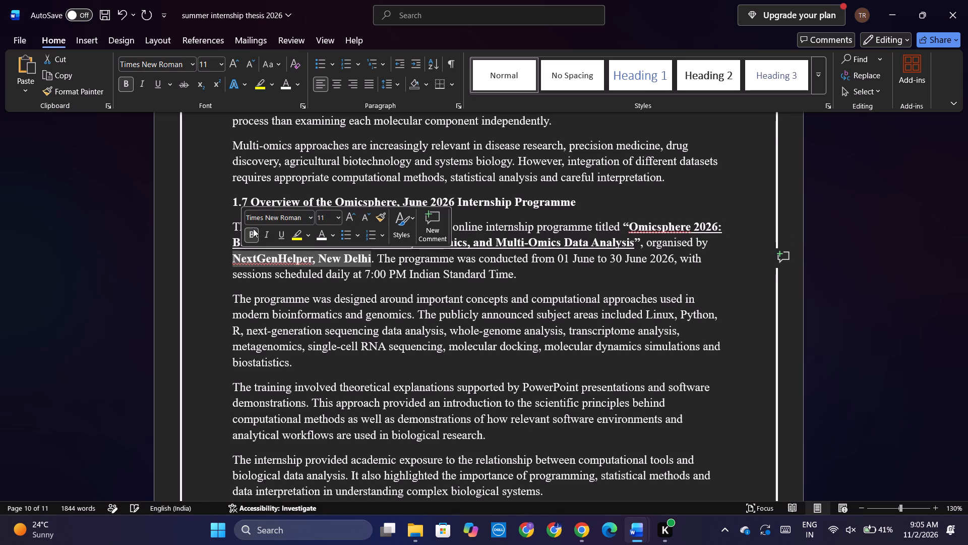
left_click(513, 287)
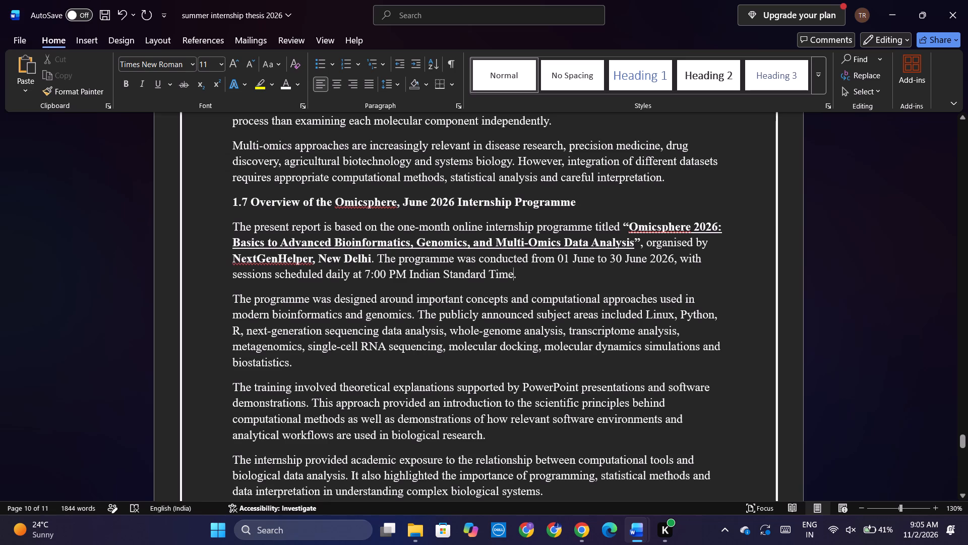
Delete the words "publicly announced" before "subject areas" in the second paragraph of section 1.7.
scroll(513, 287, "down", 1)
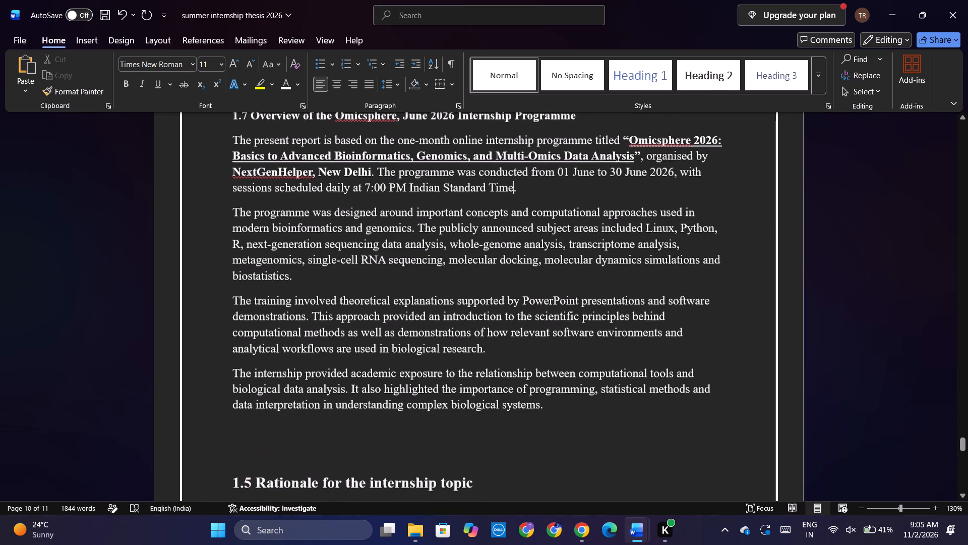
scroll(513, 287, "down", 1)
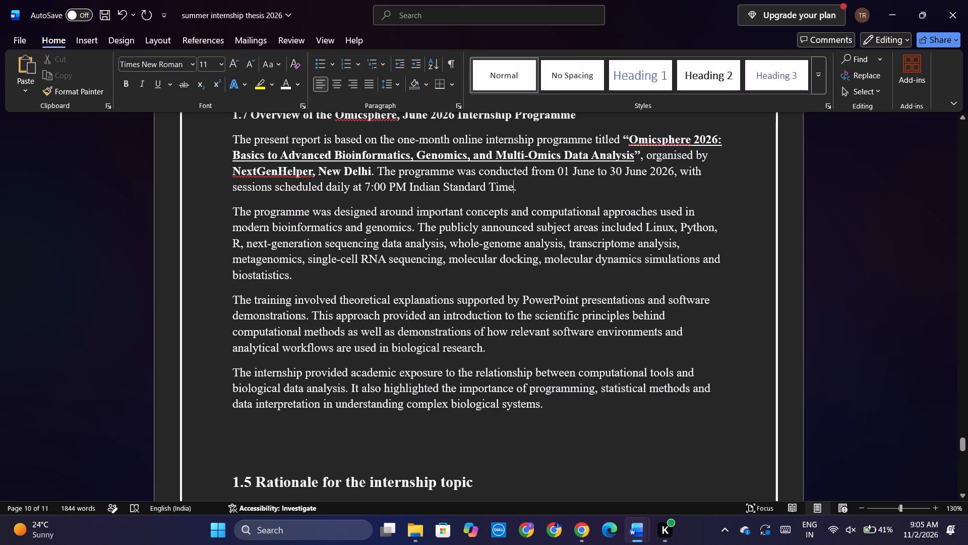
left_click_drag(438, 228, 523, 223)
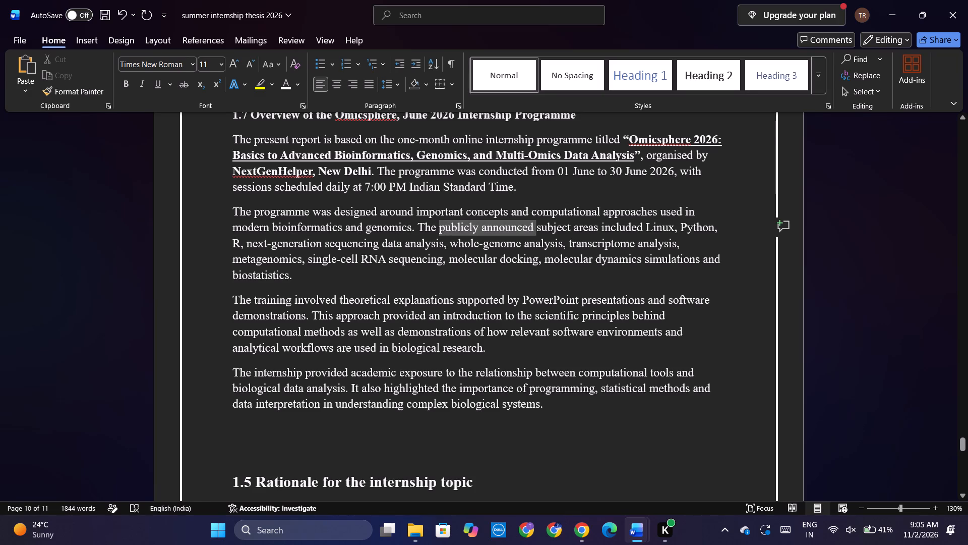
left_click_drag(523, 223, 524, 223)
key("BackSpace")
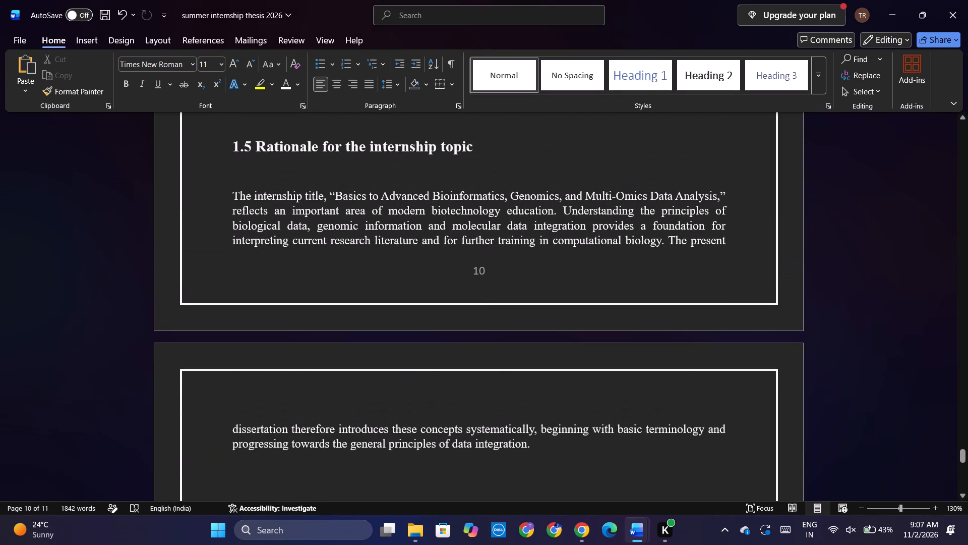
scroll(669, 438, "up", 1)
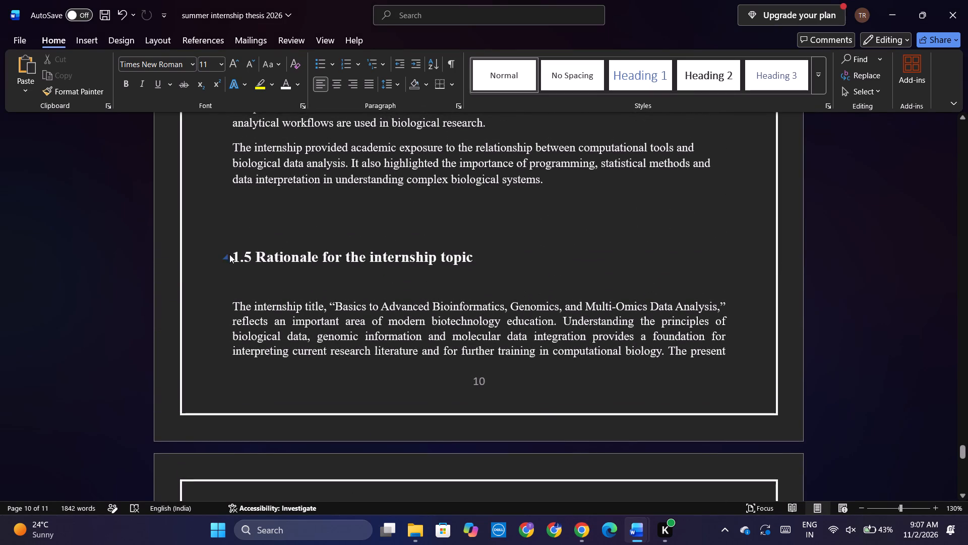
left_click_drag(230, 255, 518, 146)
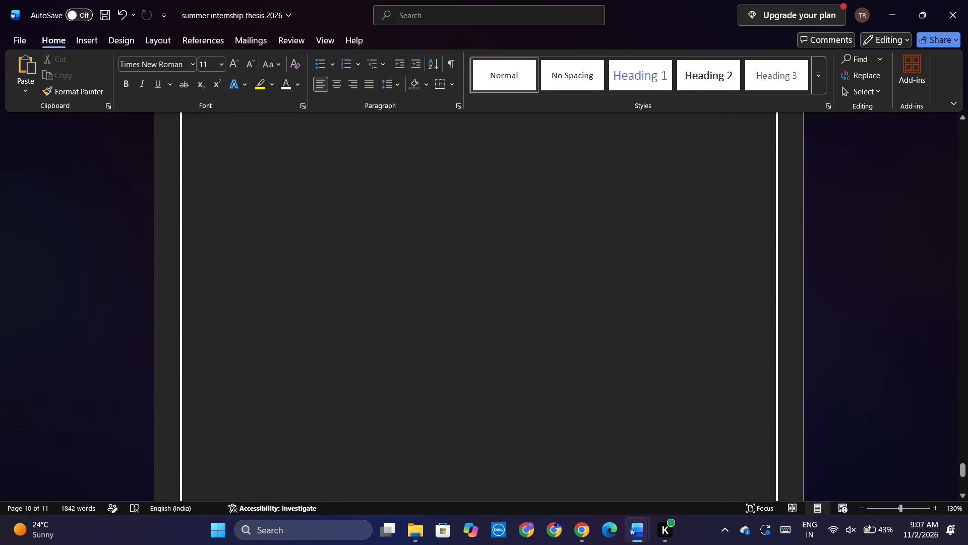
left_click_drag(518, 146, 530, 274)
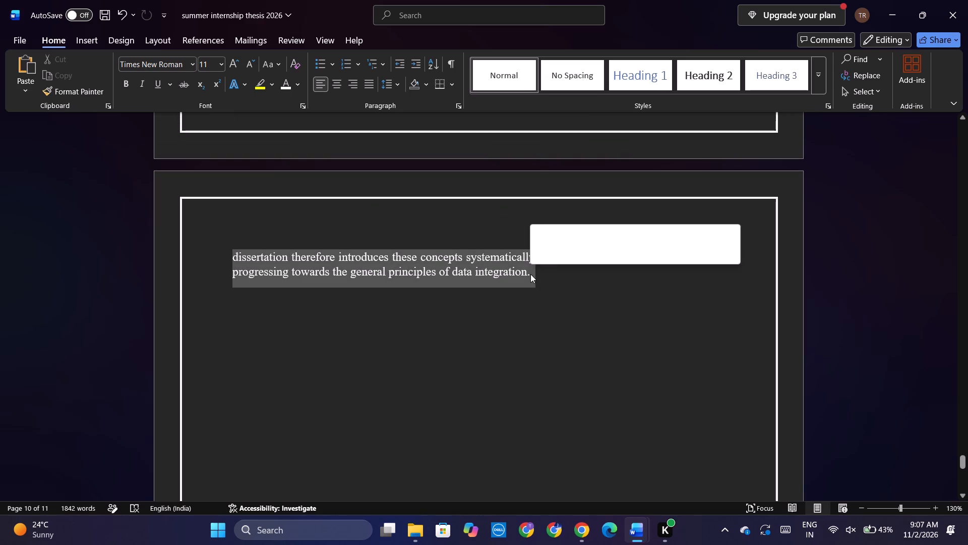
key("ctrl+v")
Remove the bold from all body paragraphs of section 1.8 and reduce their font size to 12.
scroll(530, 274, "up", 1)
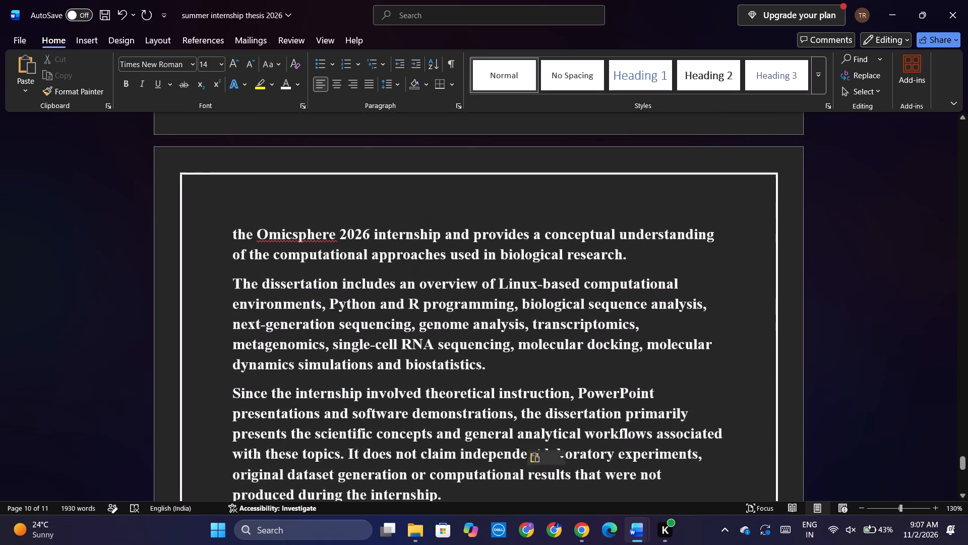
scroll(530, 274, "down", 7, "ctrl")
scroll(530, 274, "up", 1)
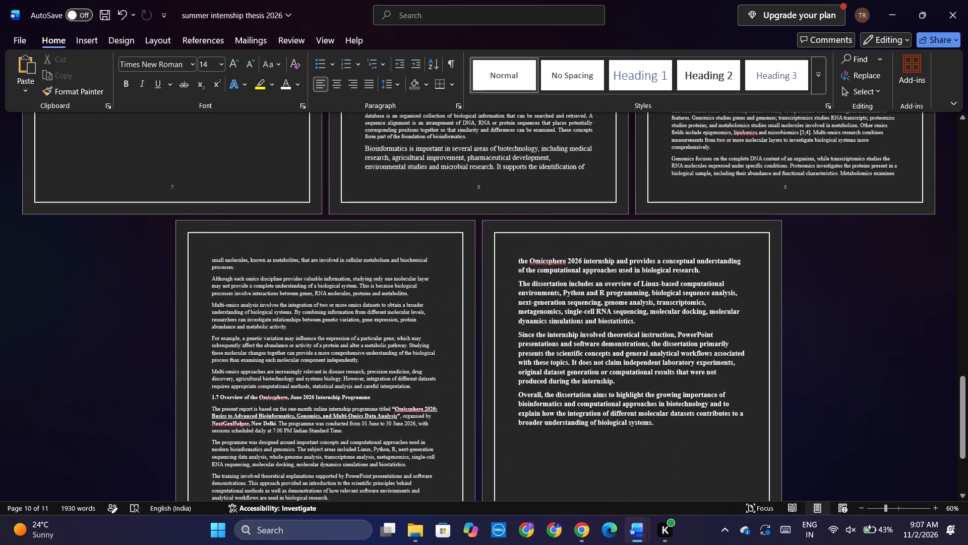
scroll(530, 274, "down", 3)
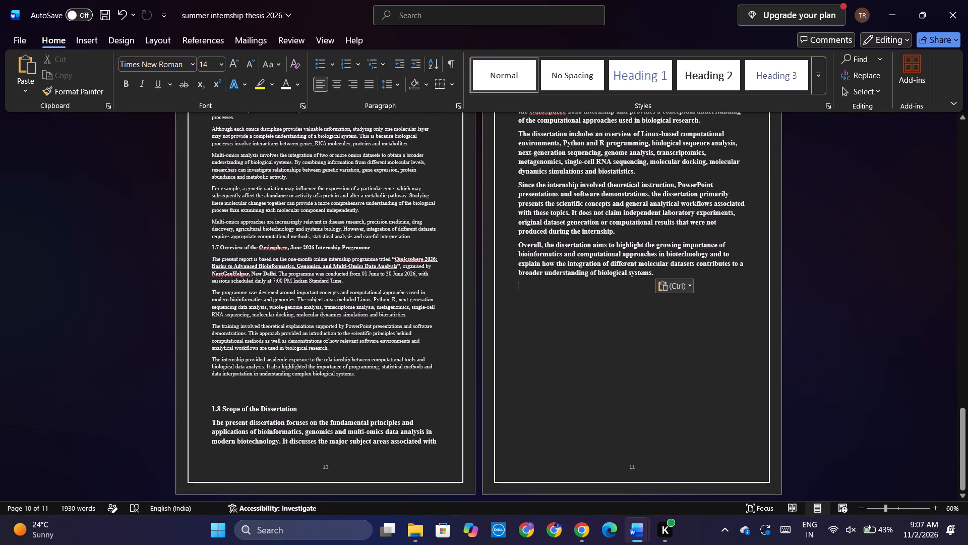
left_click_drag(213, 420, 652, 276)
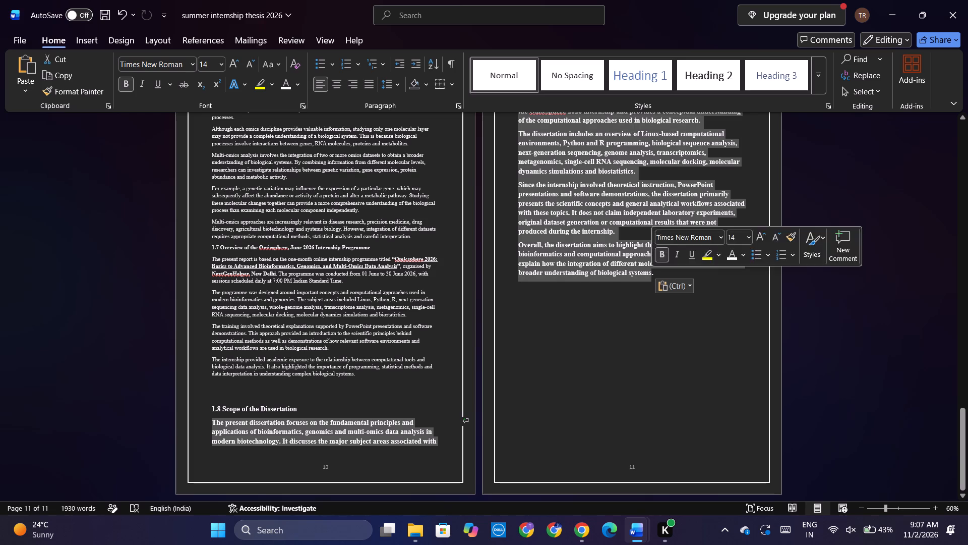
key("ctrl+b")
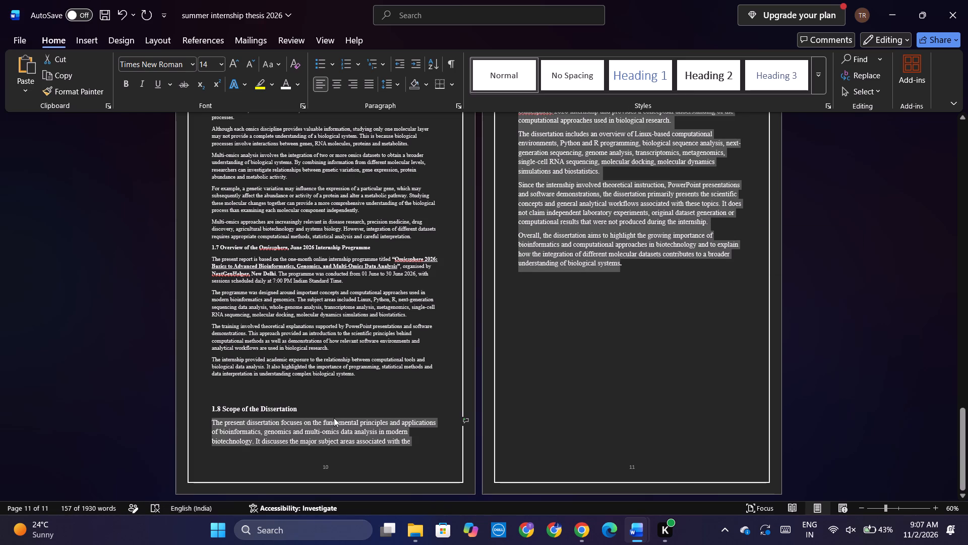
left_click(254, 68)
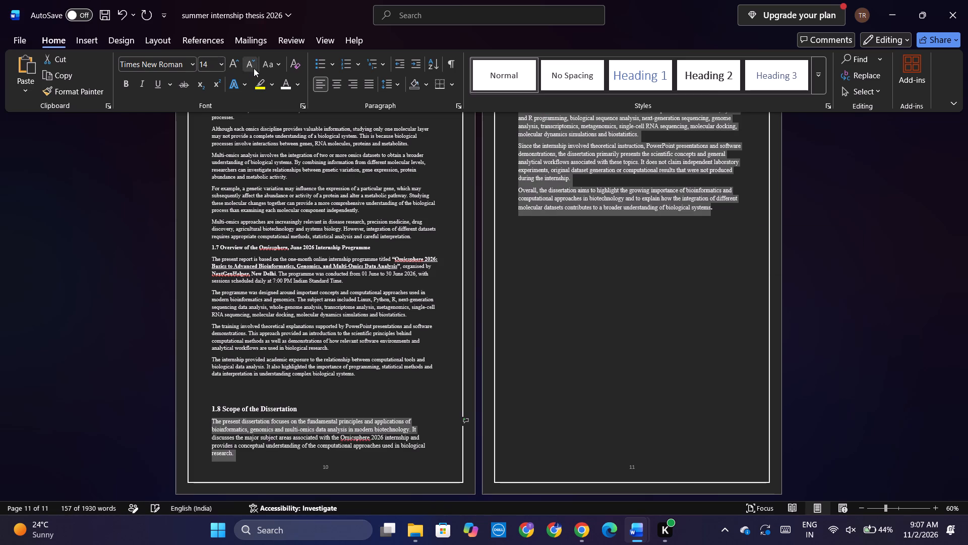
Replace the word "Dissertation" with "Report" in the section 1.8 heading.
left_click(299, 409)
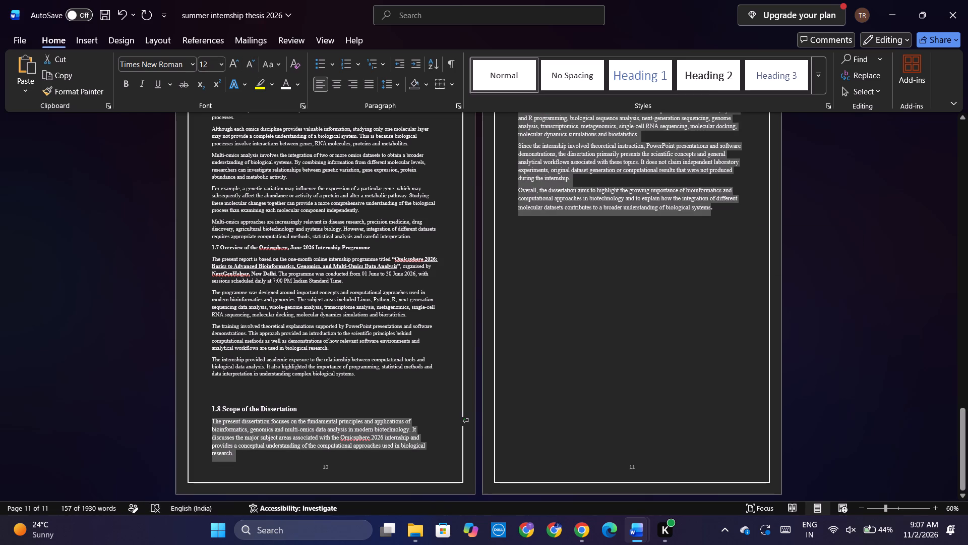
key("BackSpace")
key("BackSpace")
key("BackSpace")
key("BackSpace")
key("BackSpace")
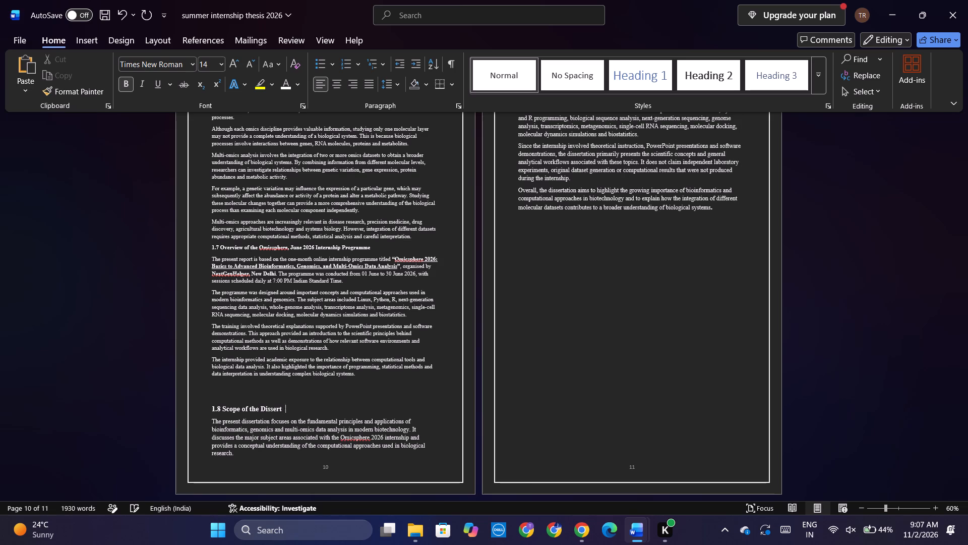
key("BackSpace")
key("BackSpace")
key("BackSpace")
key("BackSpace")
key("BackSpace")
key("BackSpace")
key("BackSpace")
type("Report")
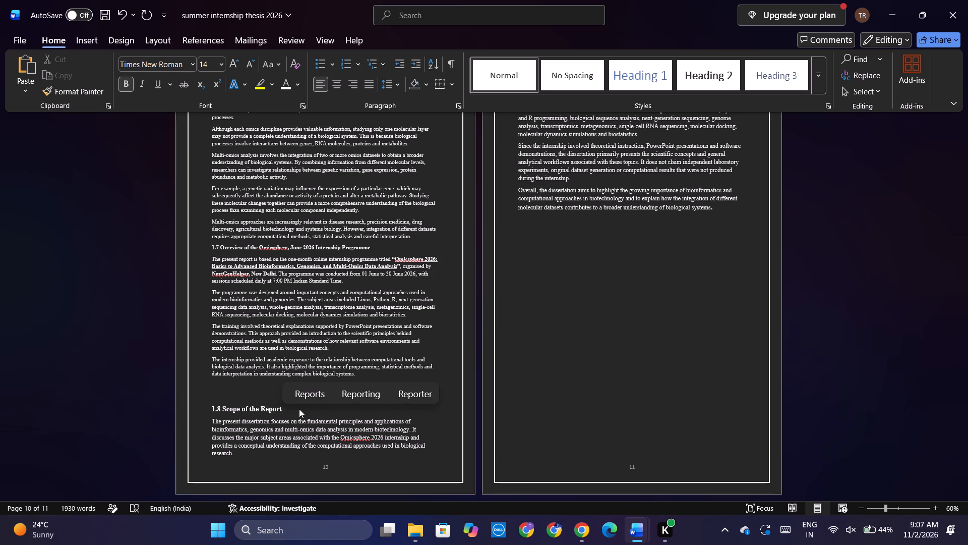
Replace the word "Report" with "Internship" in the section 1.8 heading.
scroll(299, 409, "up", 9, "ctrl")
key("BackSpace")
key("BackSpace")
key("BackSpace")
key("BackSpace")
key("BackSpace")
key("BackSpace")
type("Internship")
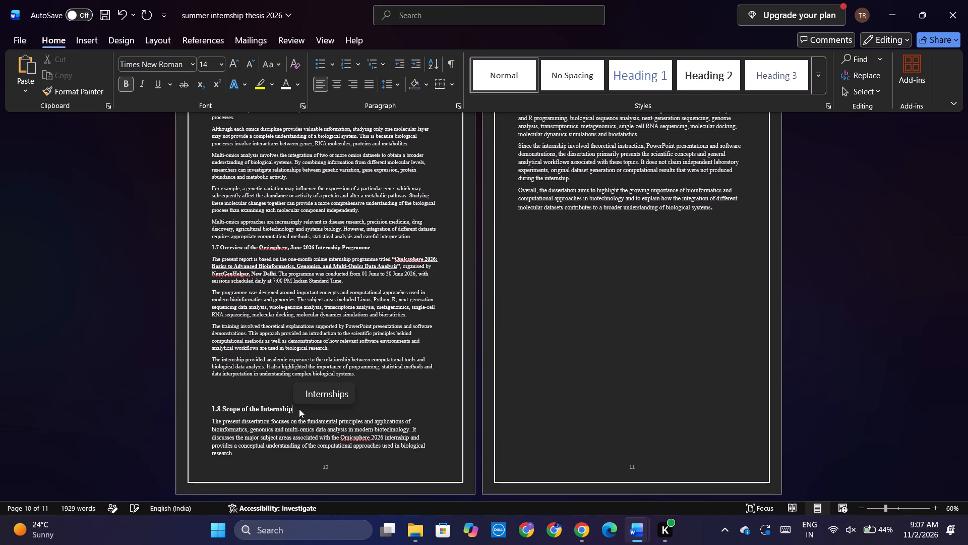
scroll(299, 409, "up", 12, "ctrl")
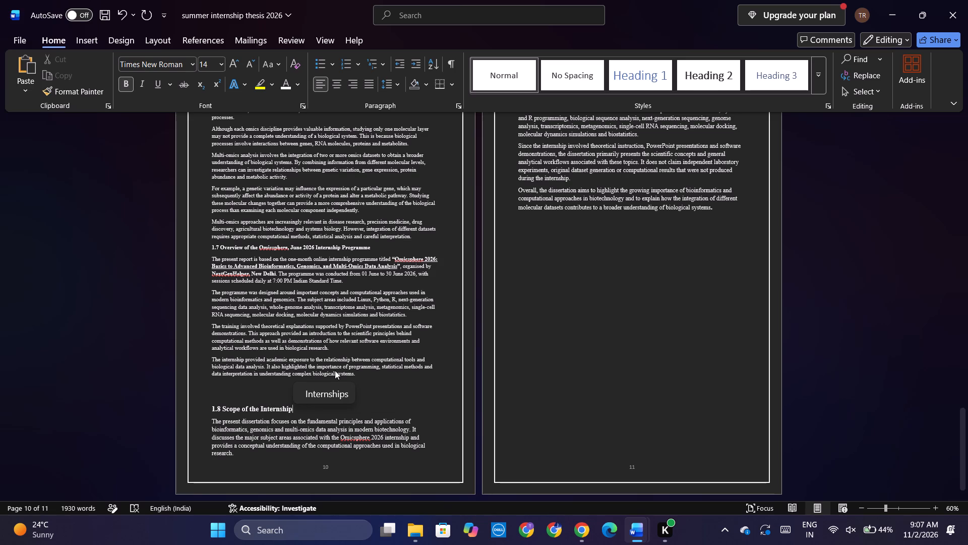
key("Return")
key("BackSpace")
Replace the word "dissertation" with "internship report" in the opening sentence of section 1.8.
scroll(335, 370, "up", 3, "ctrl")
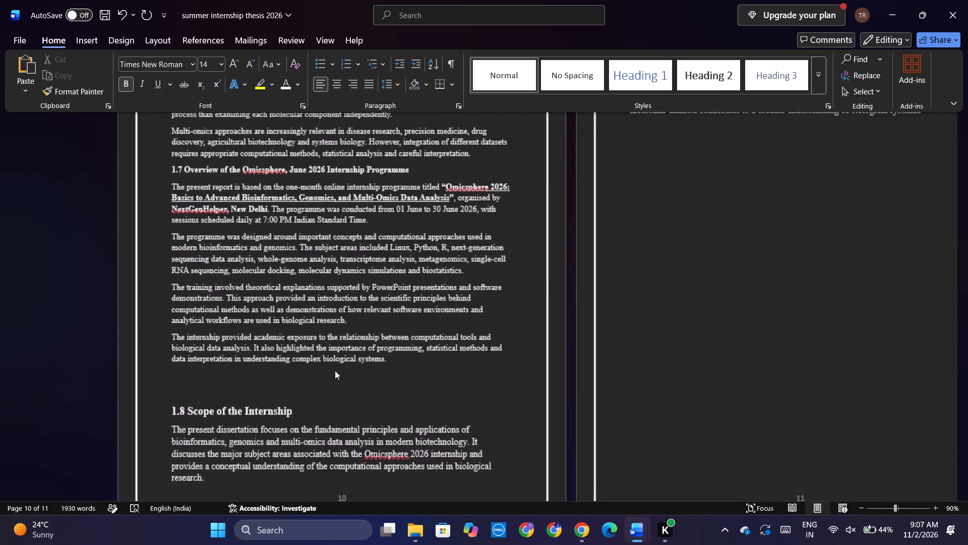
scroll(335, 370, "down", 3)
scroll(335, 370, "up", 4)
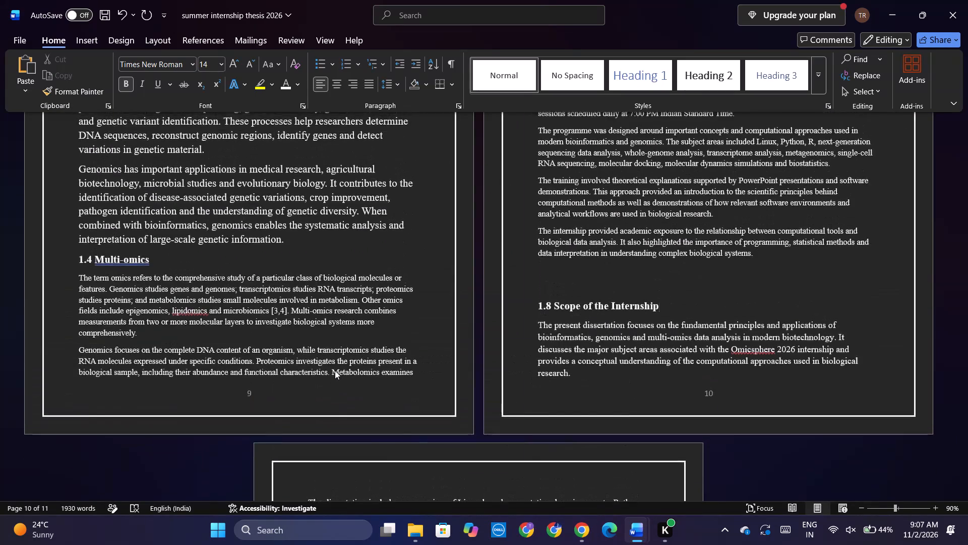
scroll(335, 370, "up", 3)
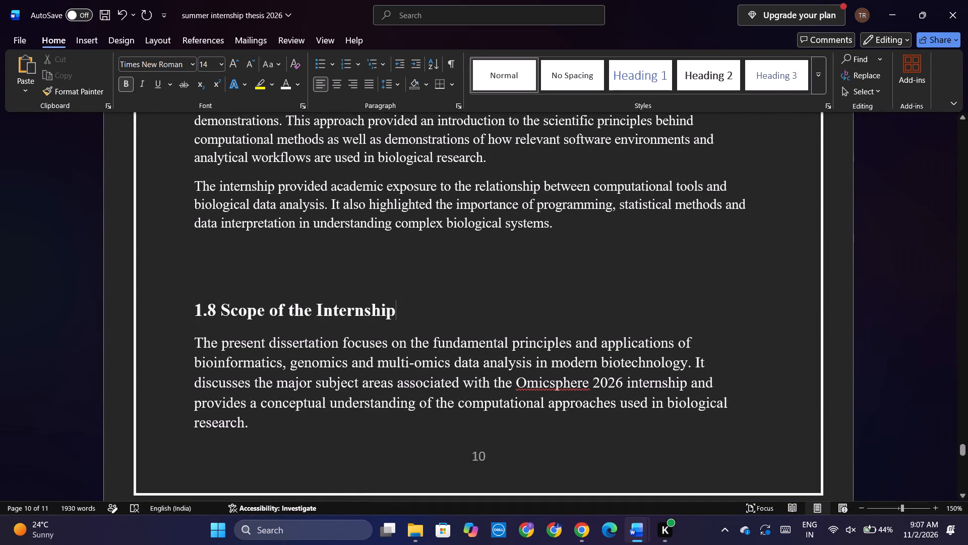
left_click_drag(269, 345, 337, 345)
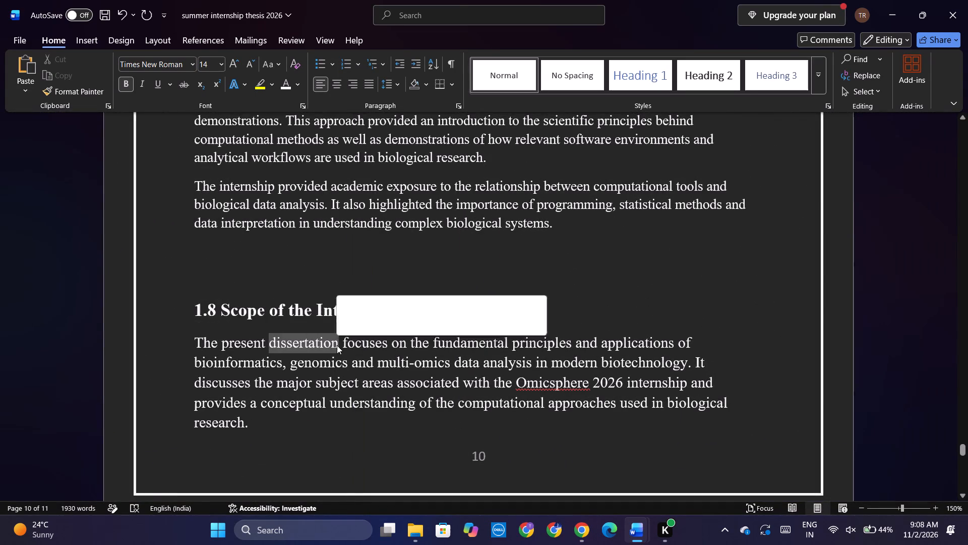
type("internship report")
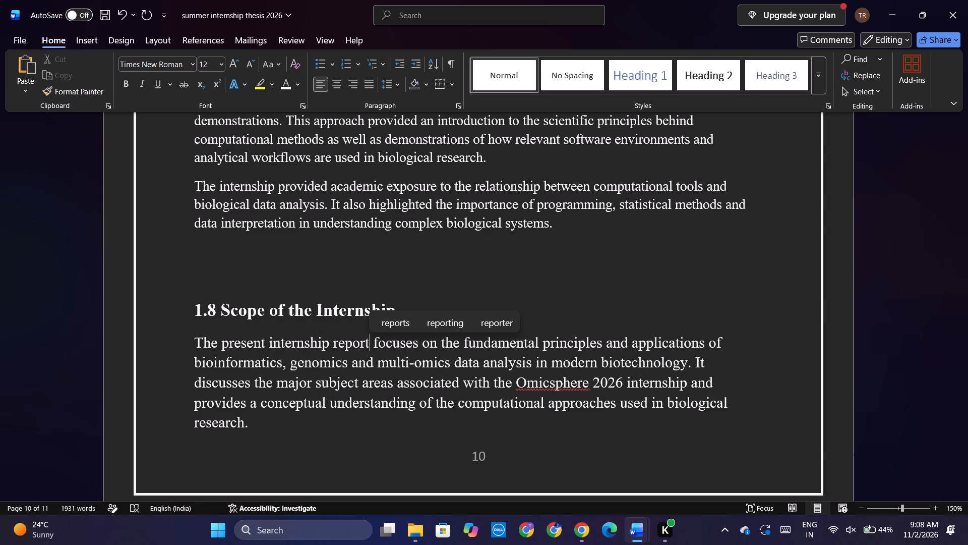
scroll(337, 345, "down", 1)
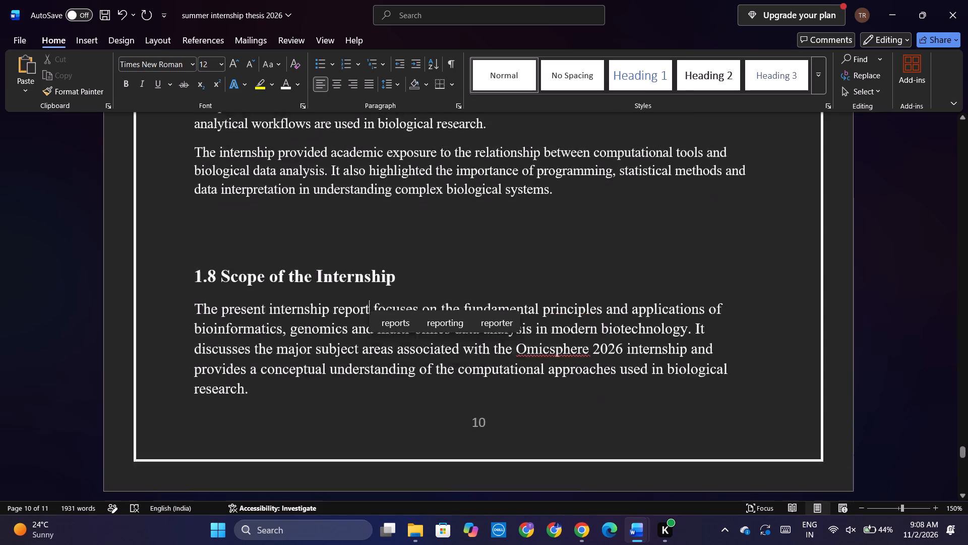
scroll(337, 345, "down", 1)
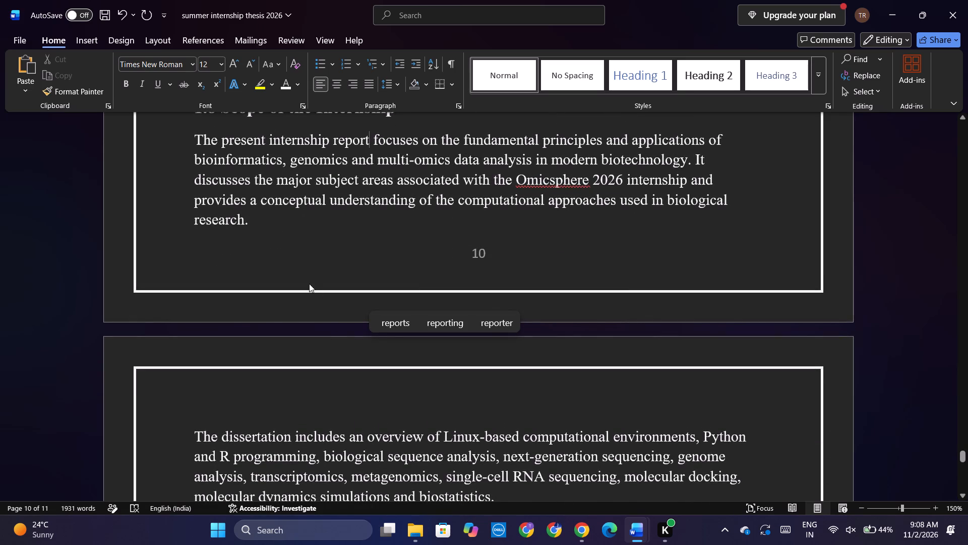
Replace the word "dissertation" with "report" at the start of section 1.8's second paragraph.
scroll(309, 284, "down", 2)
scroll(309, 284, "up", 1)
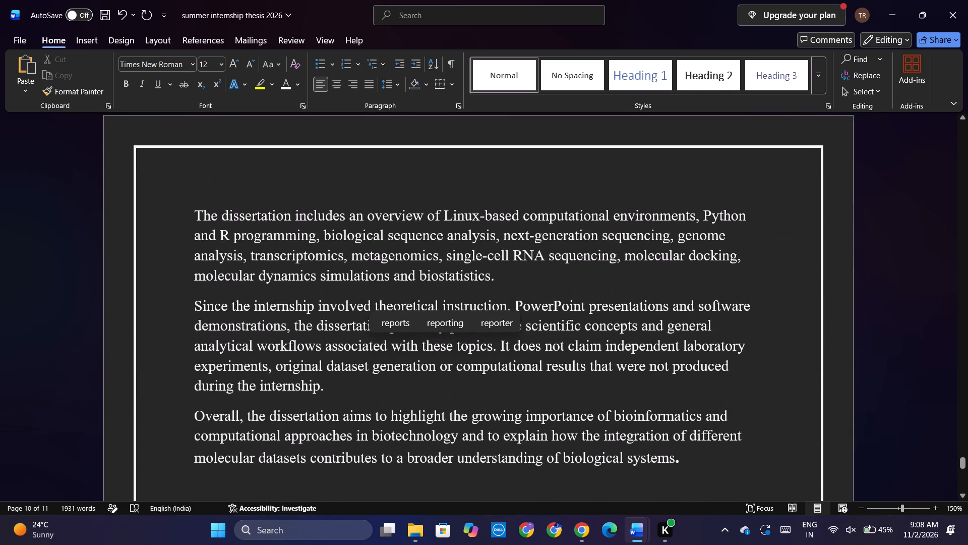
double_click(255, 213)
key("e")
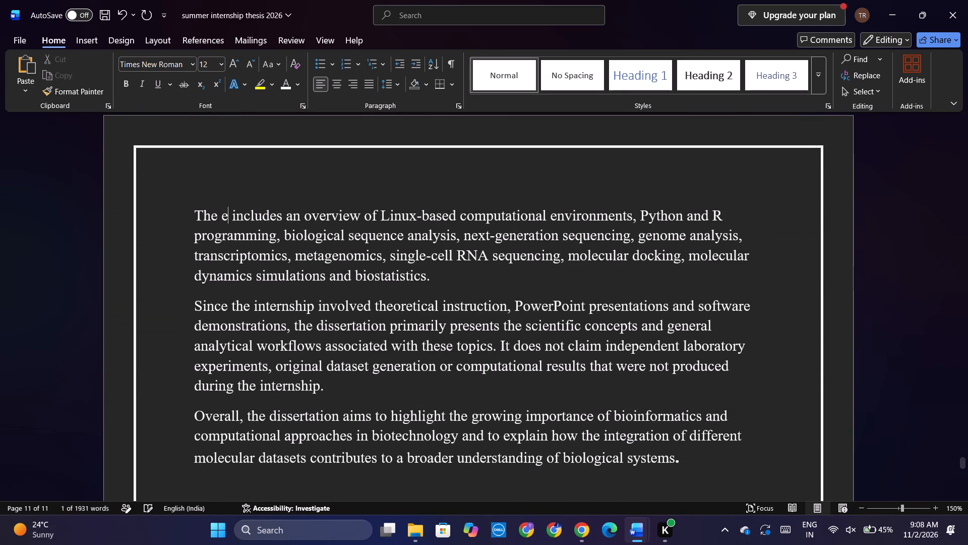
key("BackSpace")
type("report")
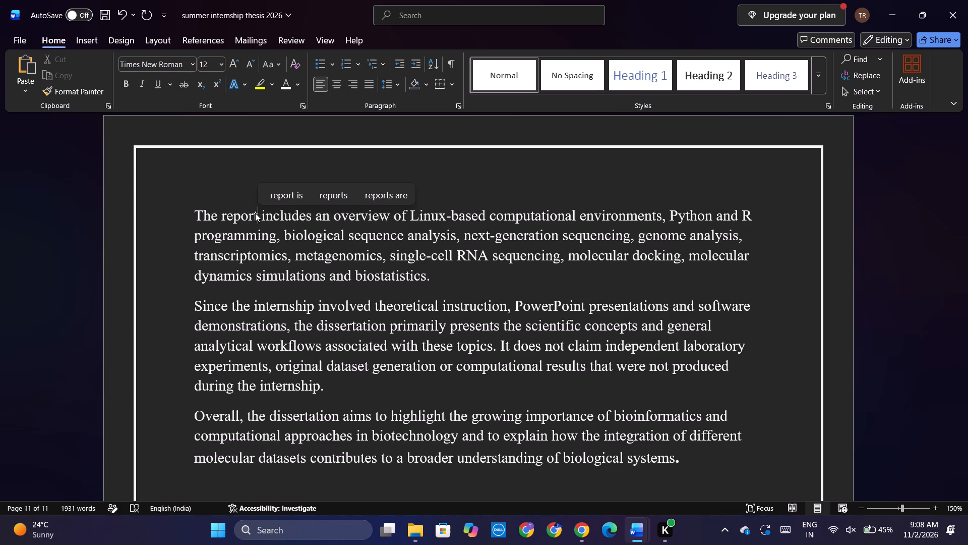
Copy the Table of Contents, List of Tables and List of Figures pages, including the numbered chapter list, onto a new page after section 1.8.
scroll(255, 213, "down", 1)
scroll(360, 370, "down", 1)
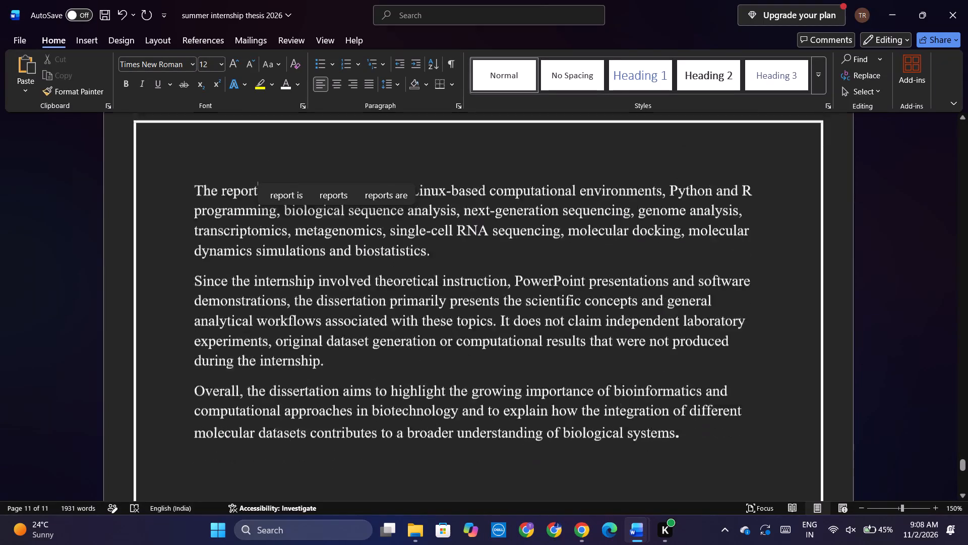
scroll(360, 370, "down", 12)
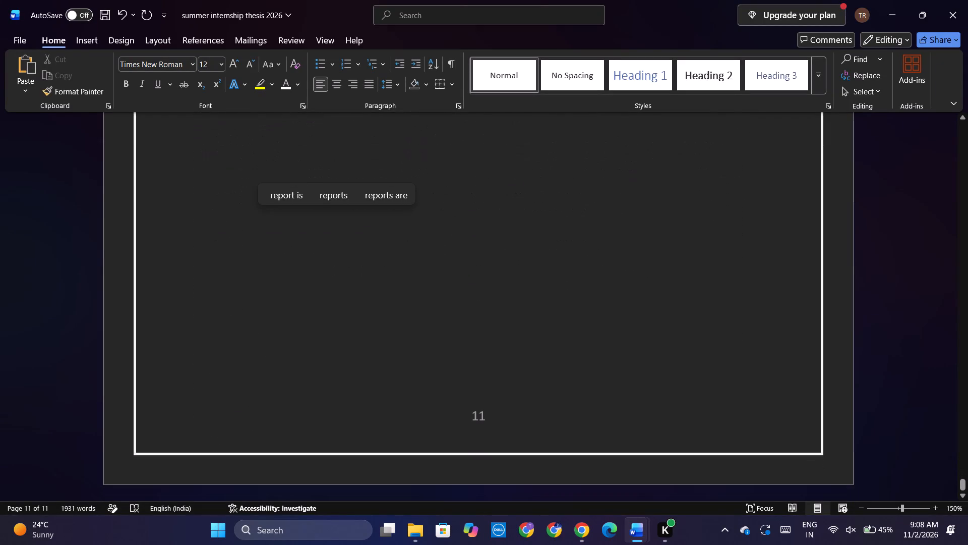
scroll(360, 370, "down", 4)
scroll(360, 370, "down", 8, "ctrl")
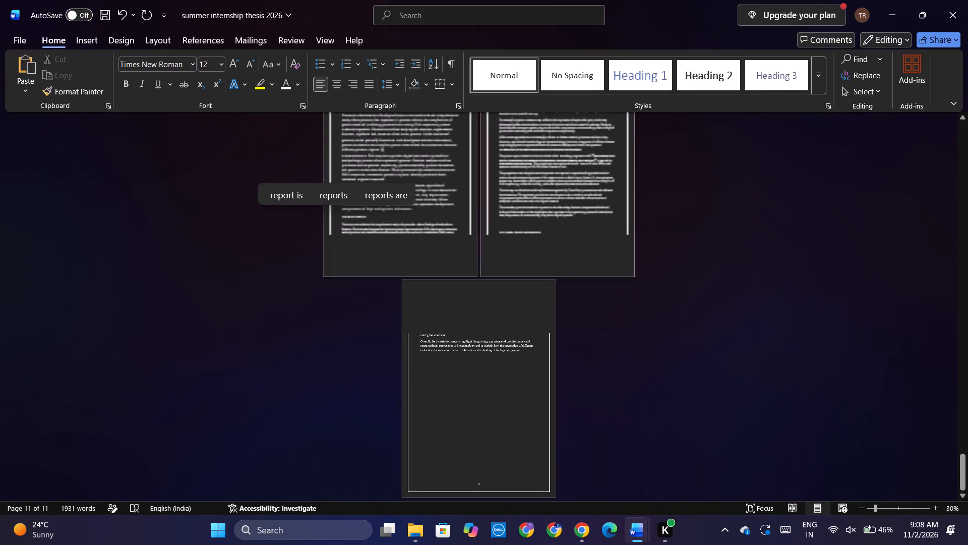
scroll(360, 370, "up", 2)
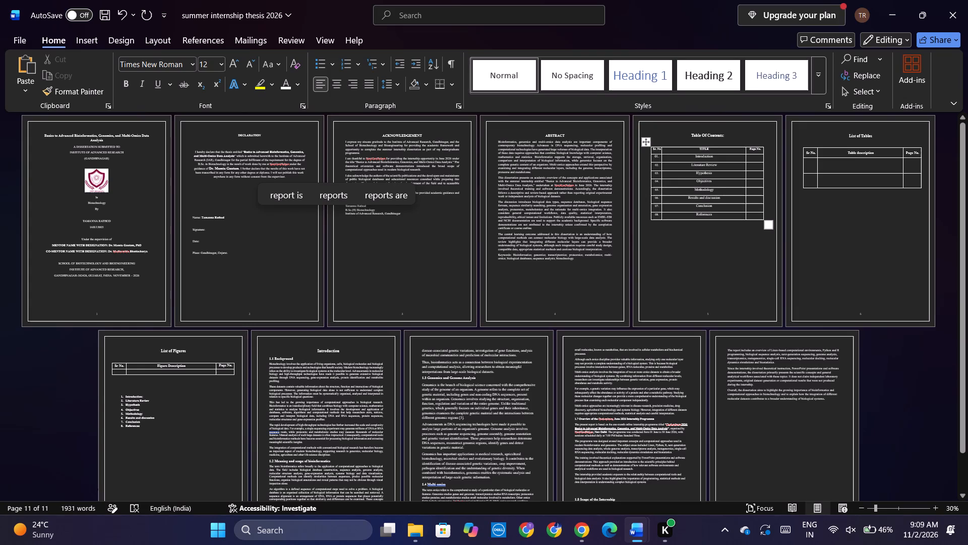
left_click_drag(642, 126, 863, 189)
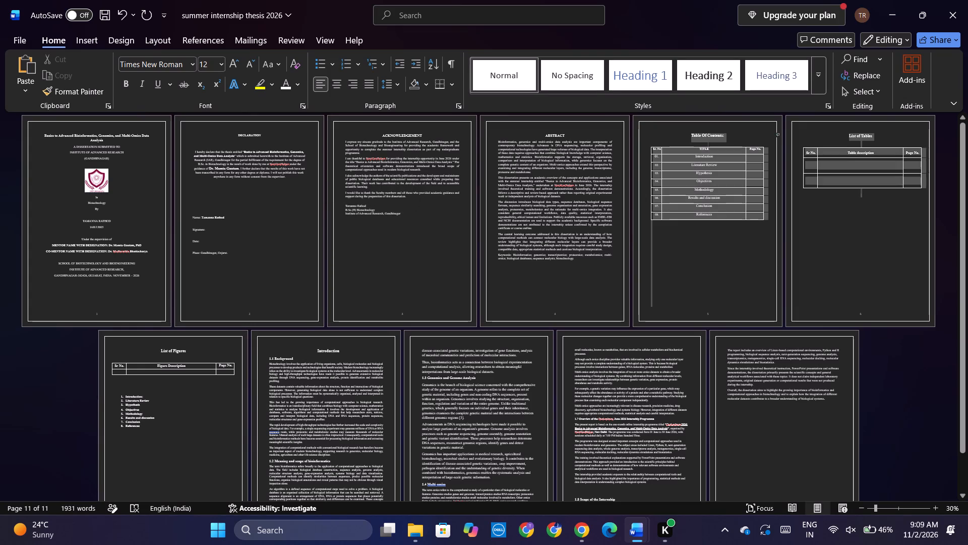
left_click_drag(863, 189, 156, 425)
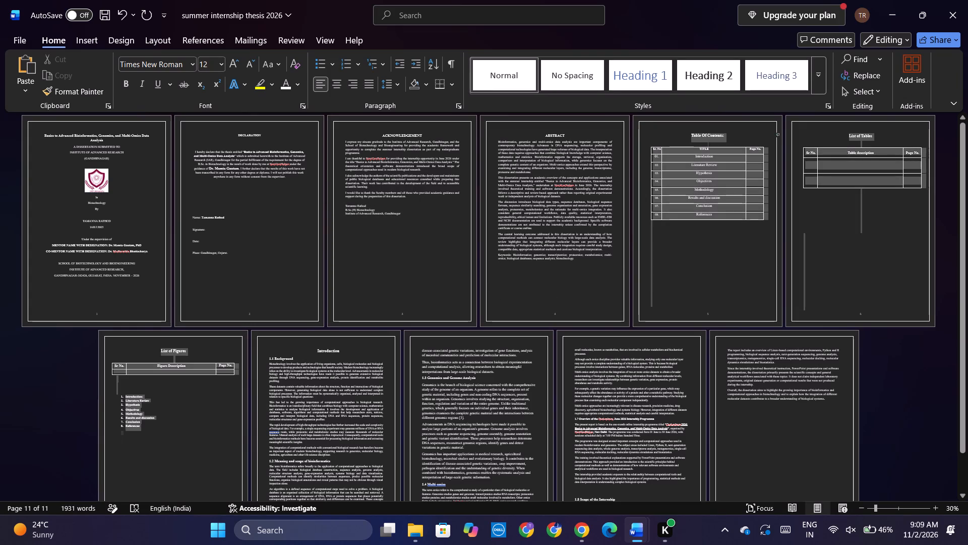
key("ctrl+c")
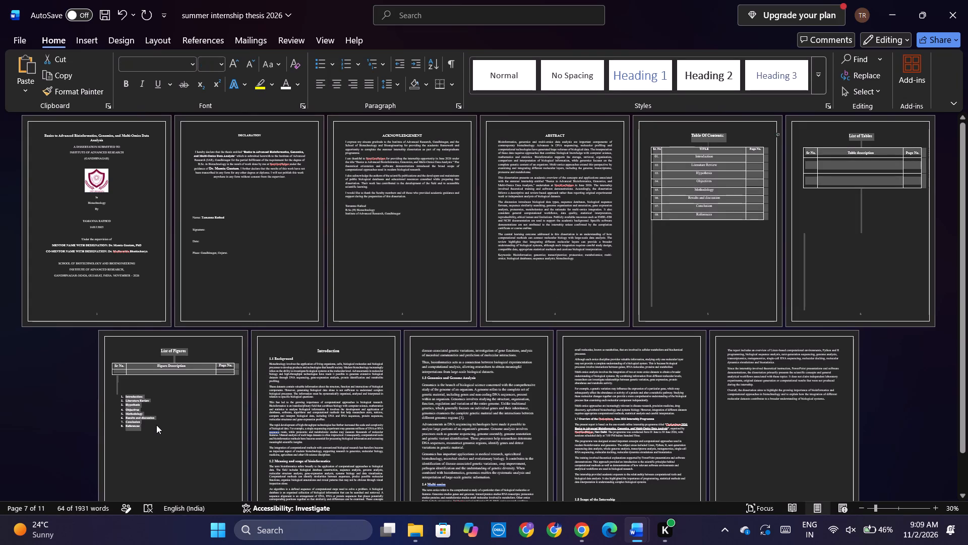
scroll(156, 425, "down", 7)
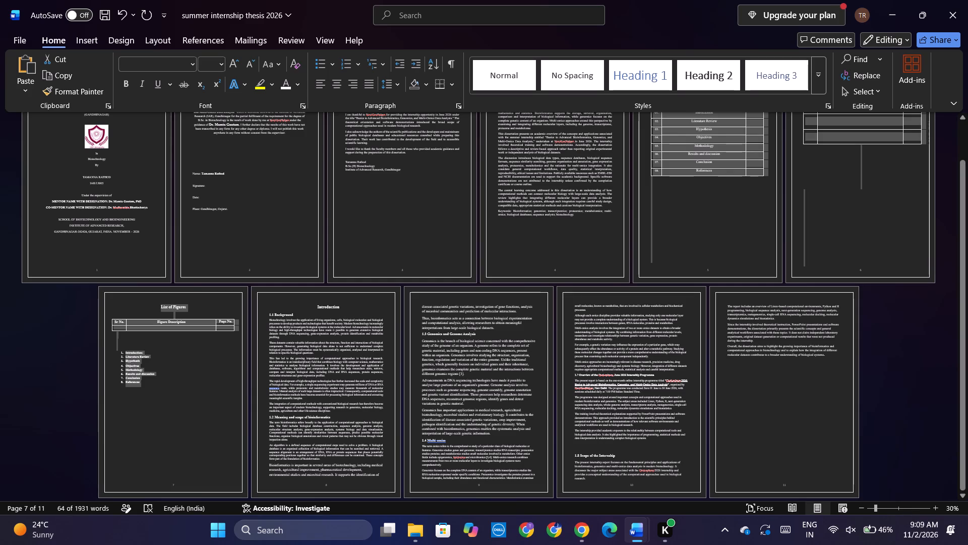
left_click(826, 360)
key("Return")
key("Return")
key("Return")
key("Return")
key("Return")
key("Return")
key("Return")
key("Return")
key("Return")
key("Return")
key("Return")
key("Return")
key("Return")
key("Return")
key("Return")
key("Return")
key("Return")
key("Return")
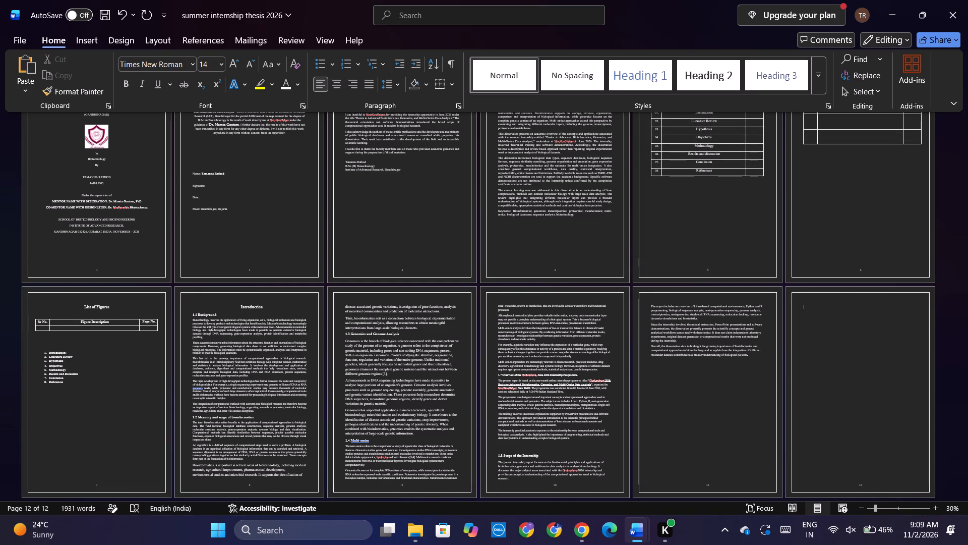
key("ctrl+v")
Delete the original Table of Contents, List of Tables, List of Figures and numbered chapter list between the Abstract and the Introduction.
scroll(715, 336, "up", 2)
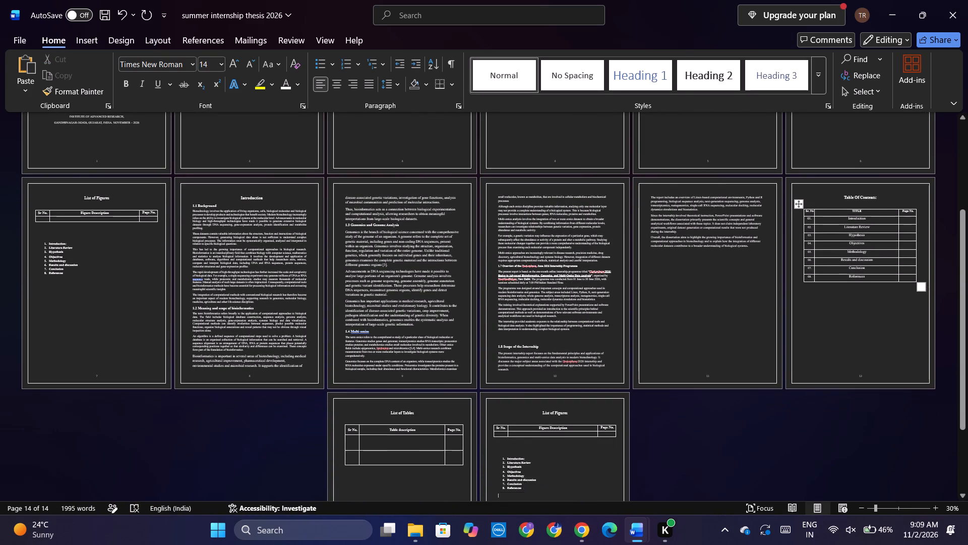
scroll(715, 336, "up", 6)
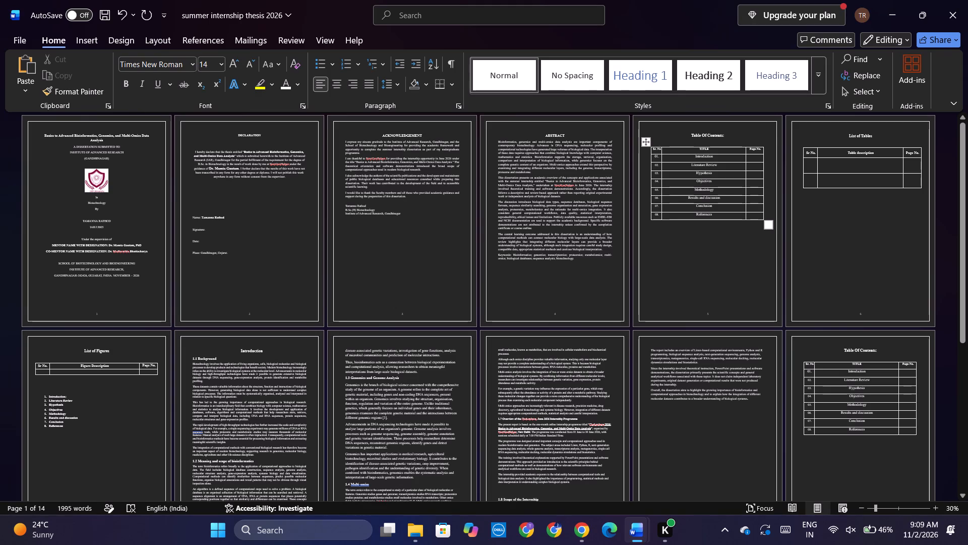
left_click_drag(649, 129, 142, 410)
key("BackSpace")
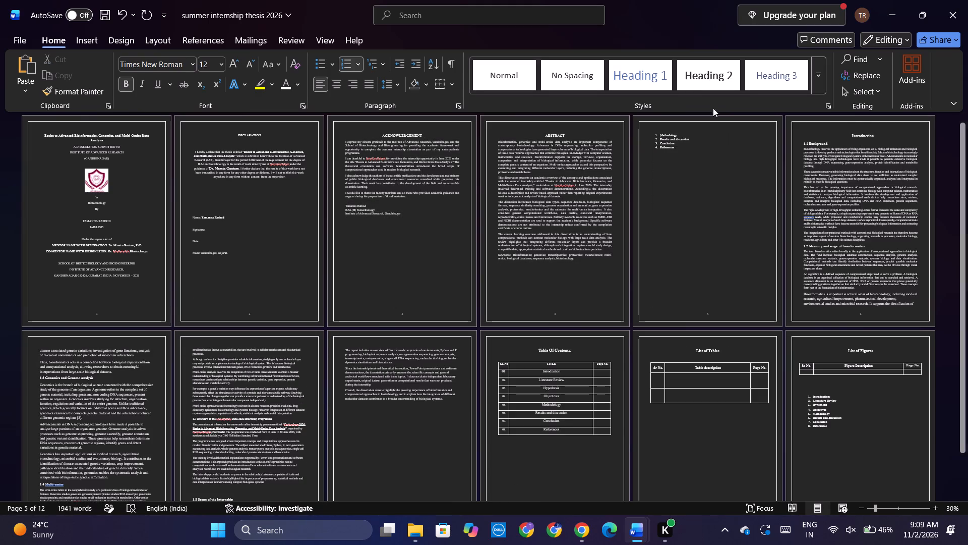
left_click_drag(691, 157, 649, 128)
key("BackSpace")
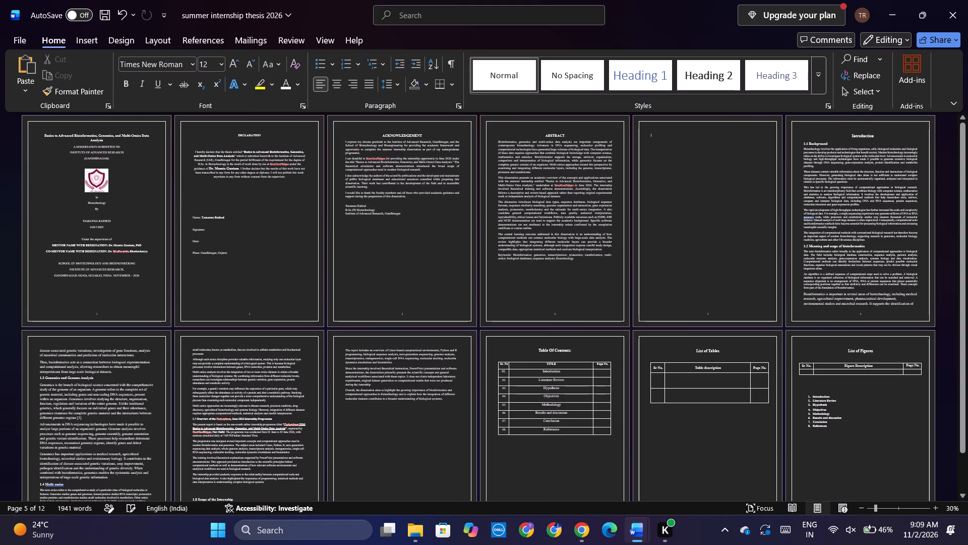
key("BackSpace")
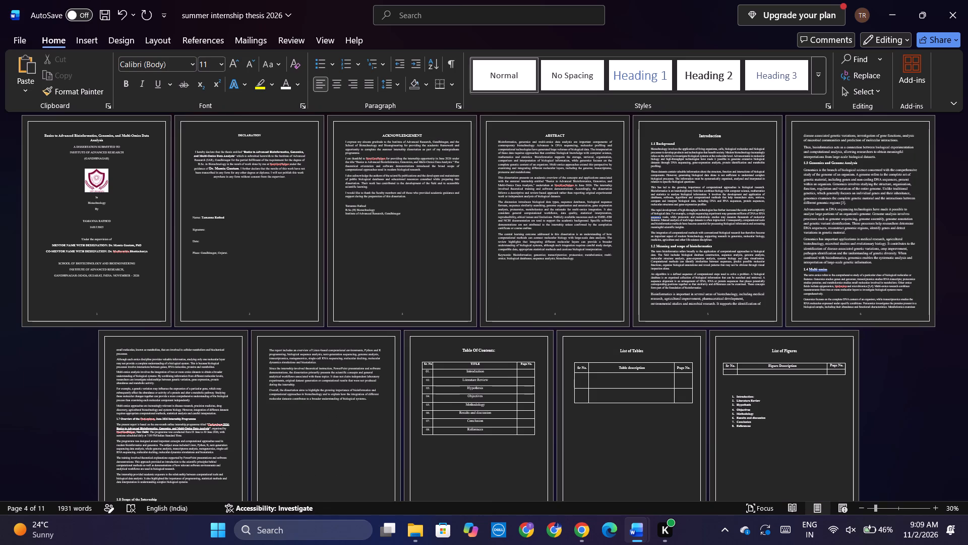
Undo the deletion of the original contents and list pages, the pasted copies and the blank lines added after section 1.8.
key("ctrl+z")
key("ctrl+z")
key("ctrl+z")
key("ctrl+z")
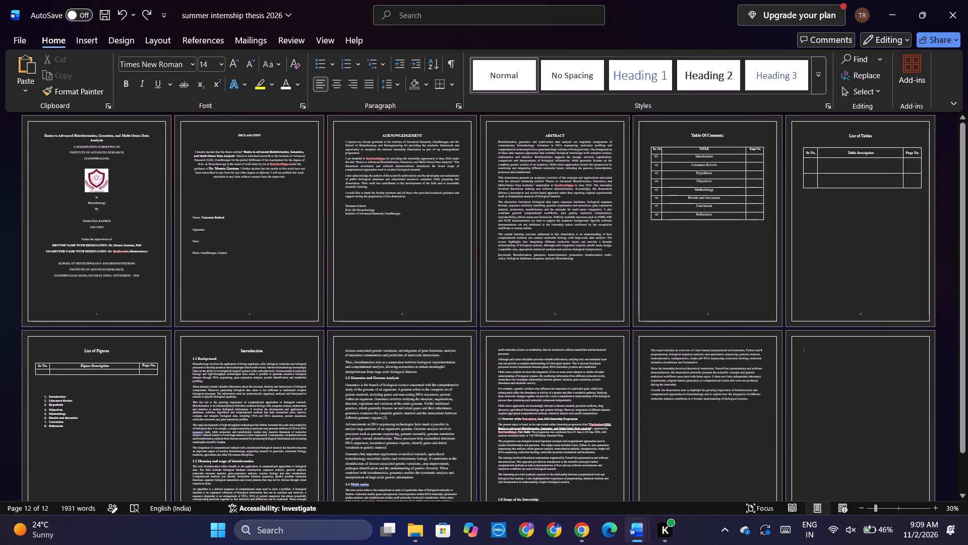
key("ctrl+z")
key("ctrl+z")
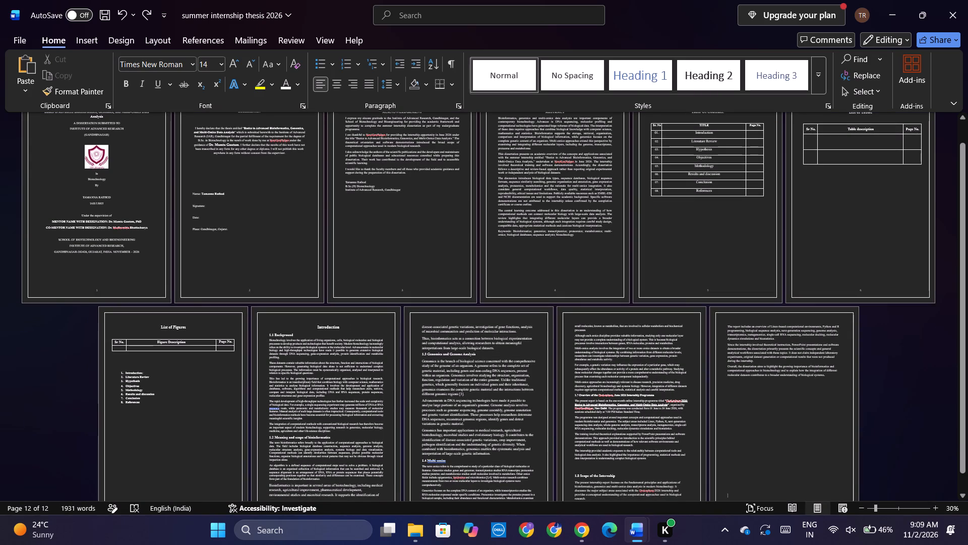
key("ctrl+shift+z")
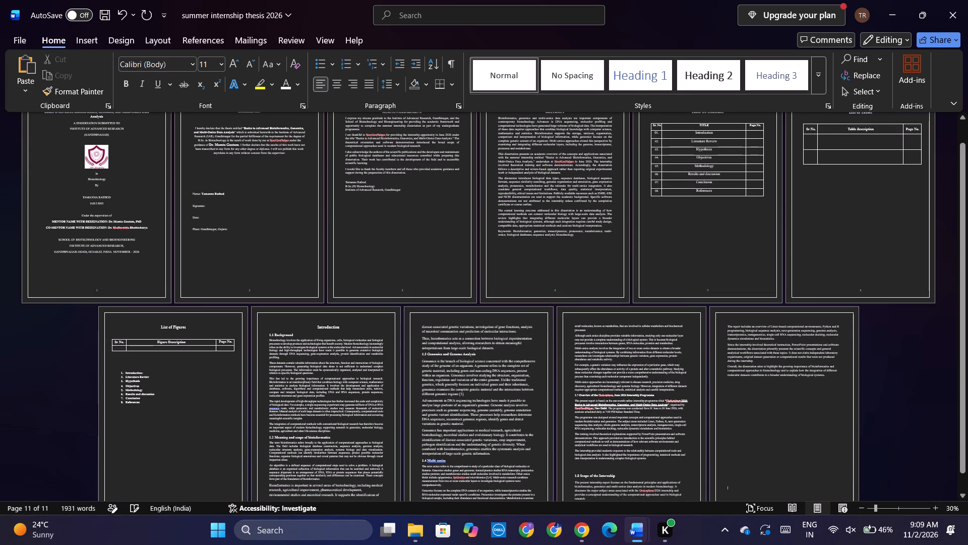
scroll(822, 250, "down", 2)
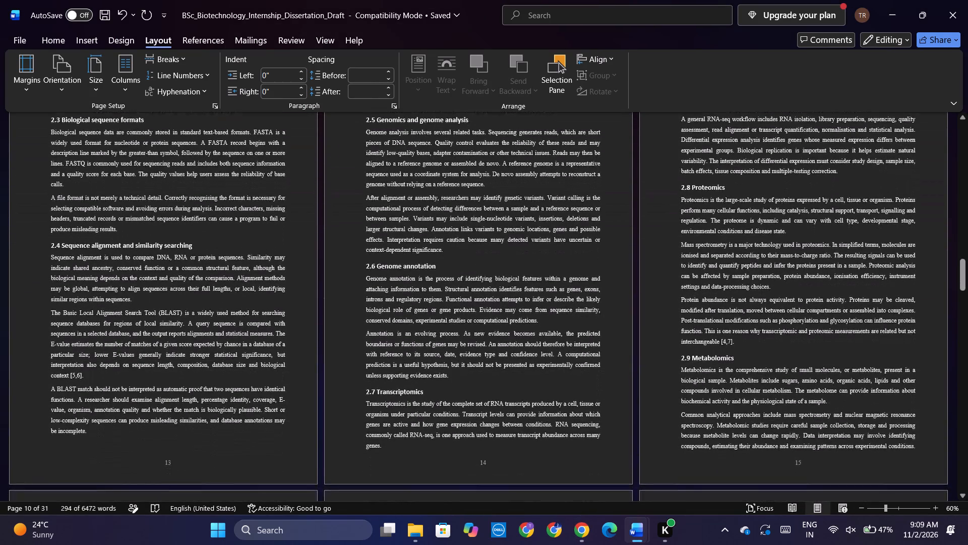
left_click(822, 250)
scroll(822, 250, "down", 2)
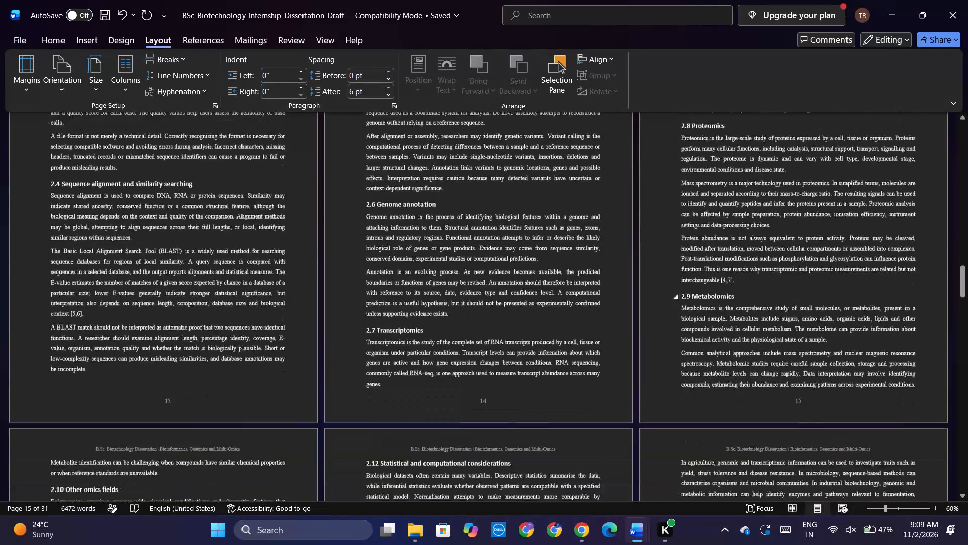
scroll(822, 250, "down", 3)
scroll(822, 250, "up", 4)
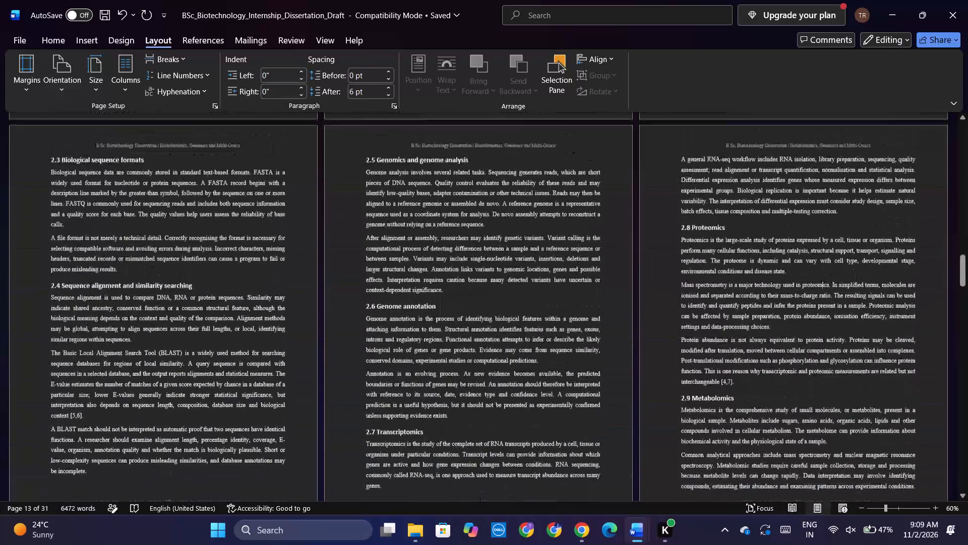
scroll(822, 250, "up", 8)
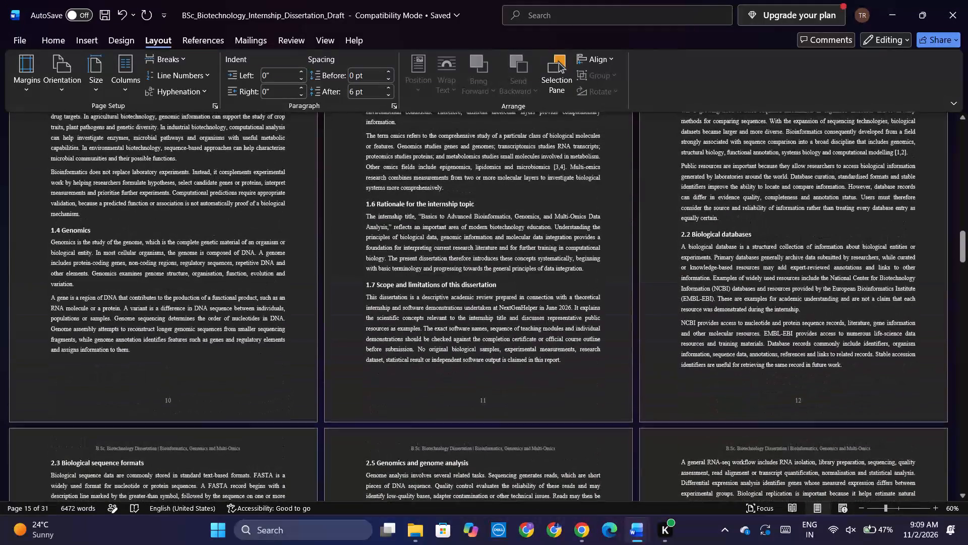
scroll(822, 250, "up", 2)
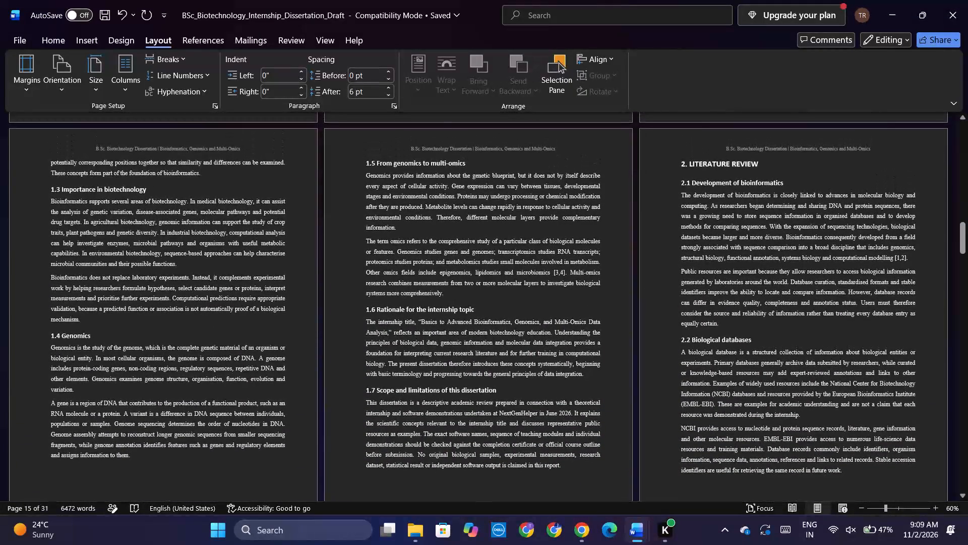
scroll(822, 250, "down", 1)
scroll(822, 250, "up", 10, "ctrl")
scroll(822, 250, "down", 3)
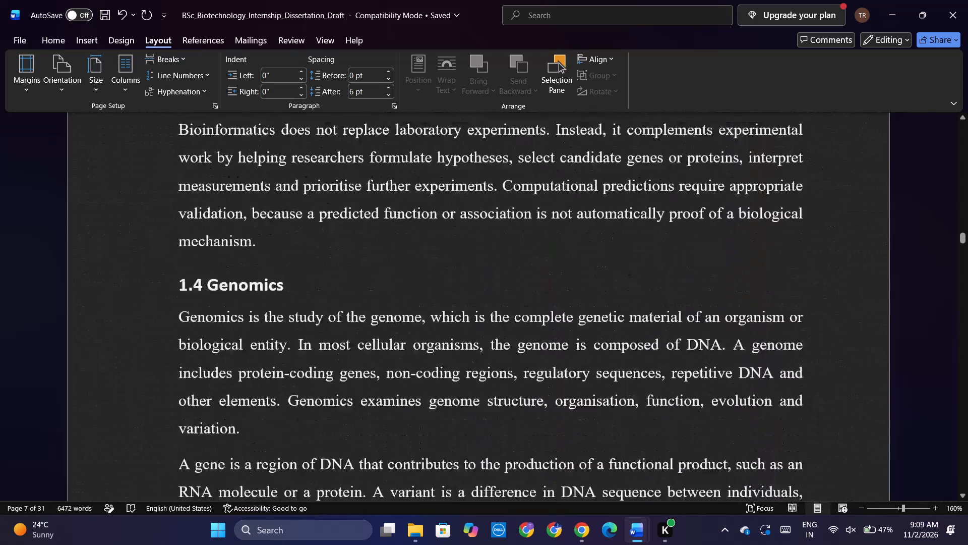
scroll(822, 250, "down", 8)
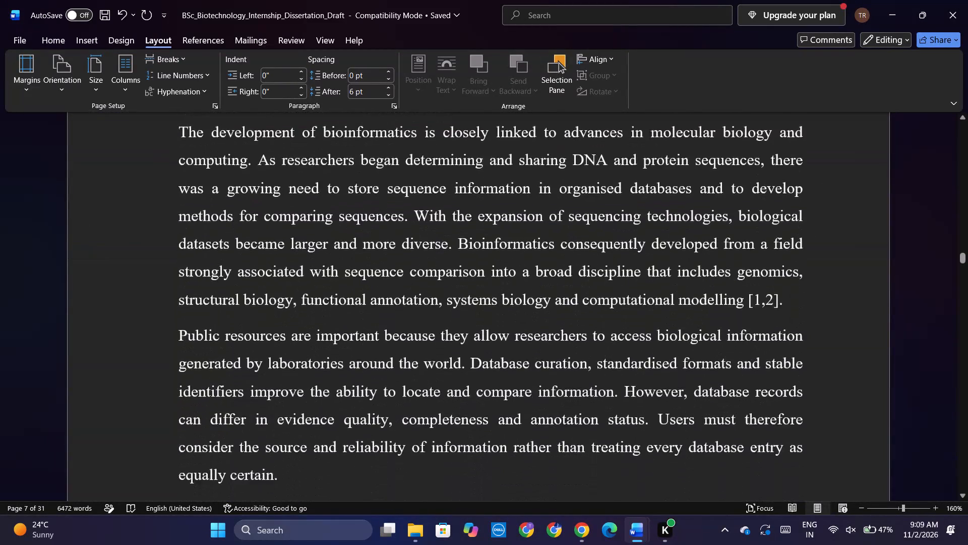
scroll(822, 250, "left", 1)
Switch to the summer internship thesis 2026 document and look back through its pages to the Table of Contents for the chapter order.
key("alt+Tab")
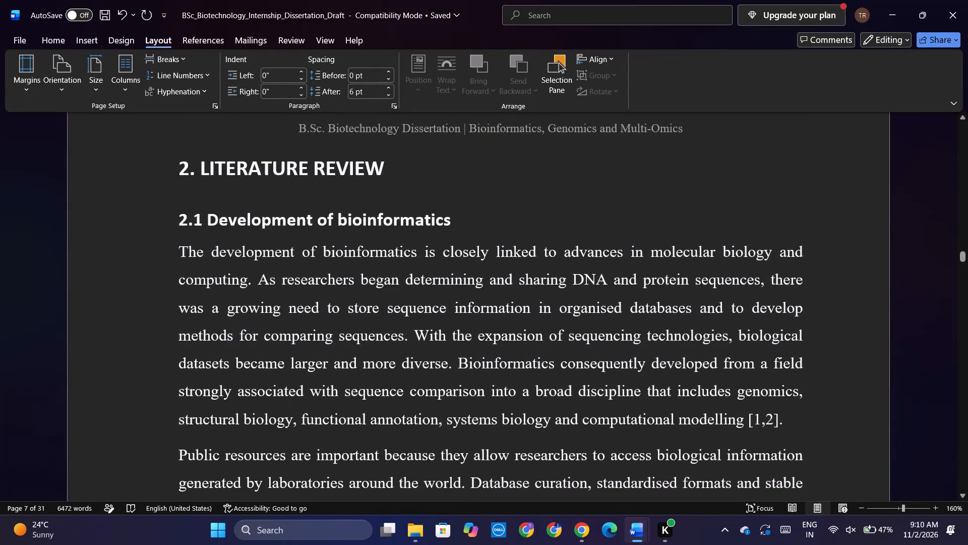
key("alt+Tab")
key("alt+Tab")
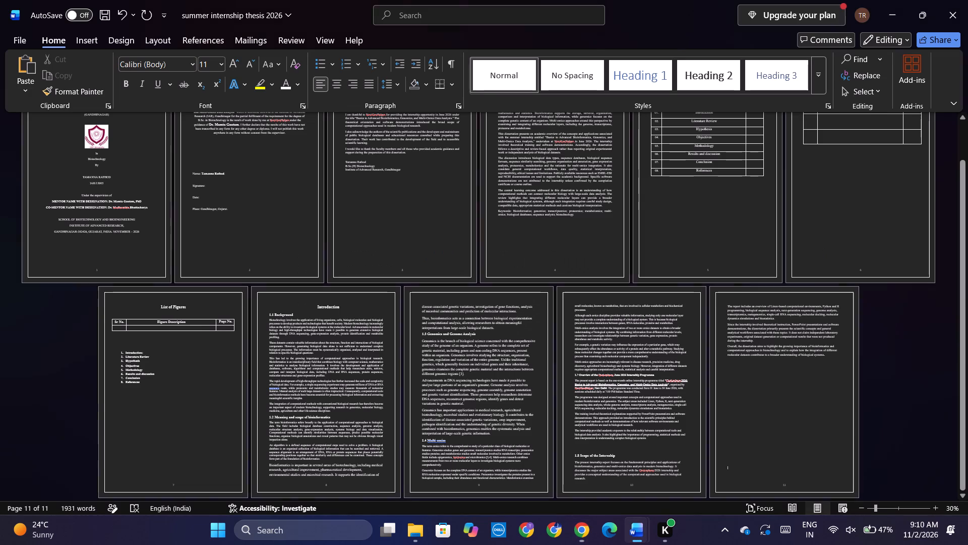
scroll(662, 126, "right", 1)
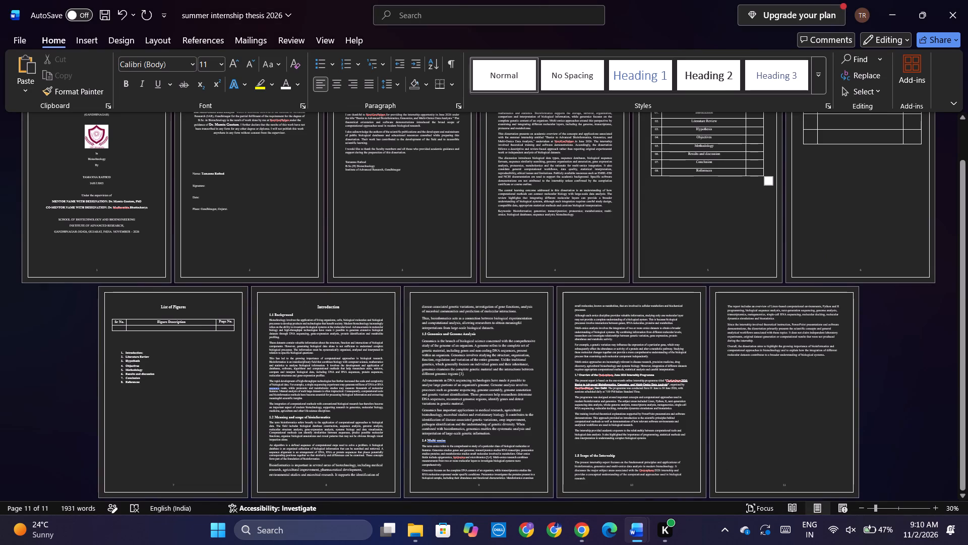
scroll(720, 156, "up", 20)
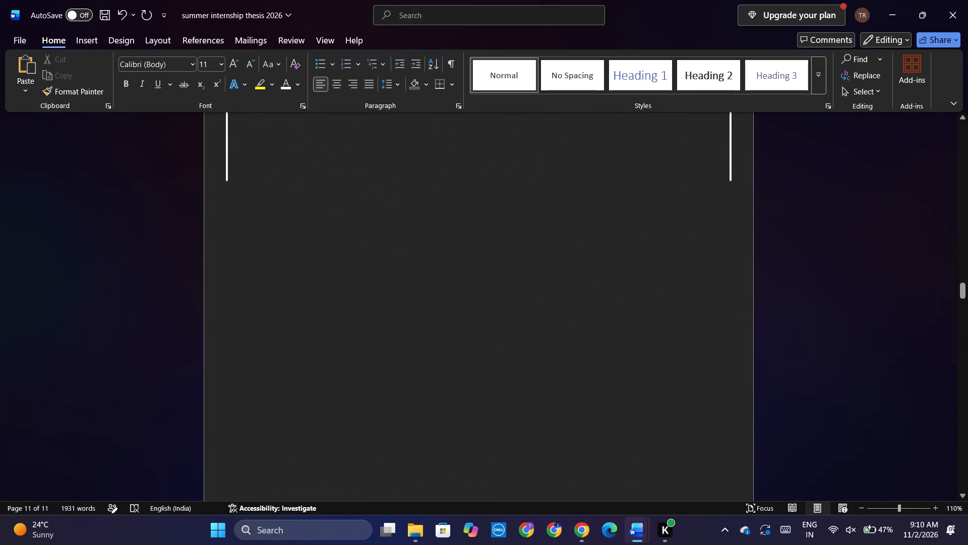
scroll(720, 156, "down", 3)
scroll(720, 156, "up", 2)
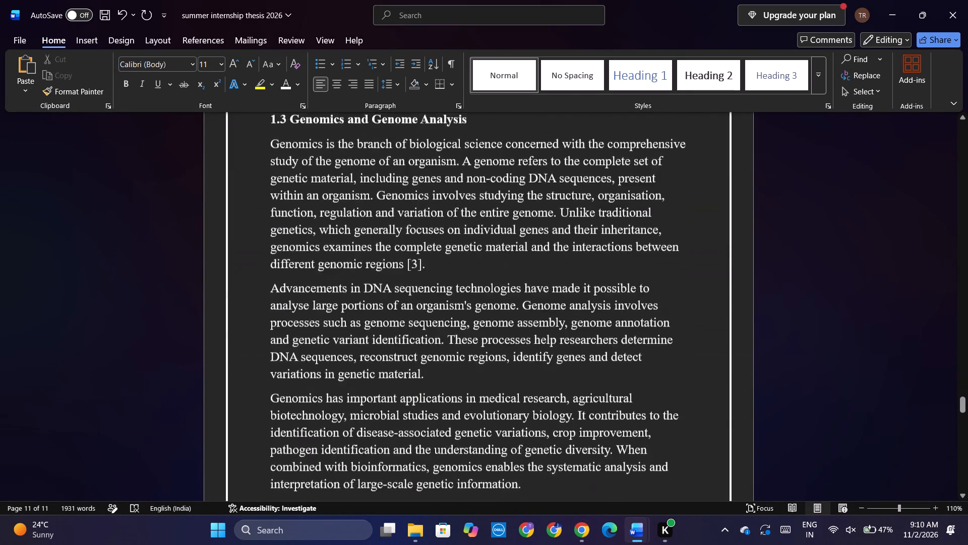
scroll(720, 156, "up", 5)
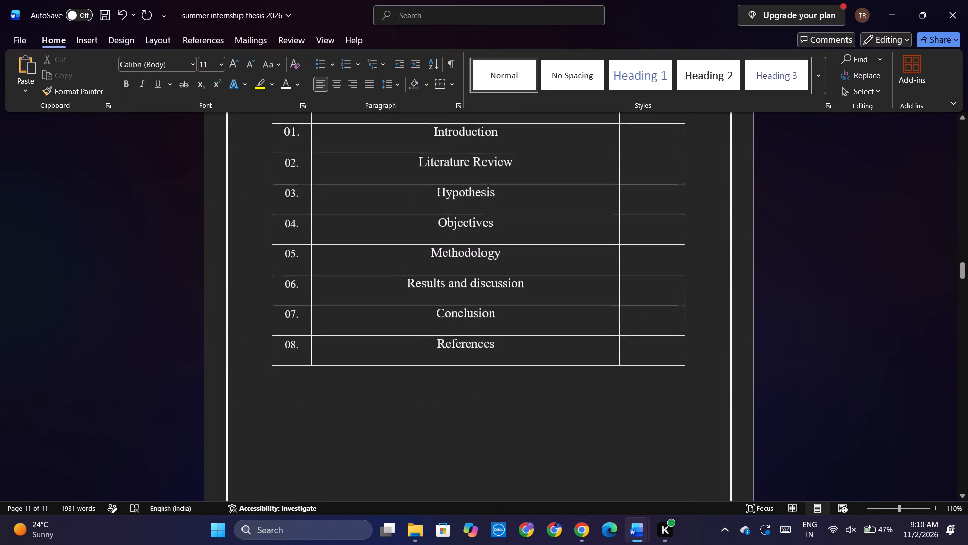
scroll(720, 156, "up", 1)
scroll(720, 156, "down", 6)
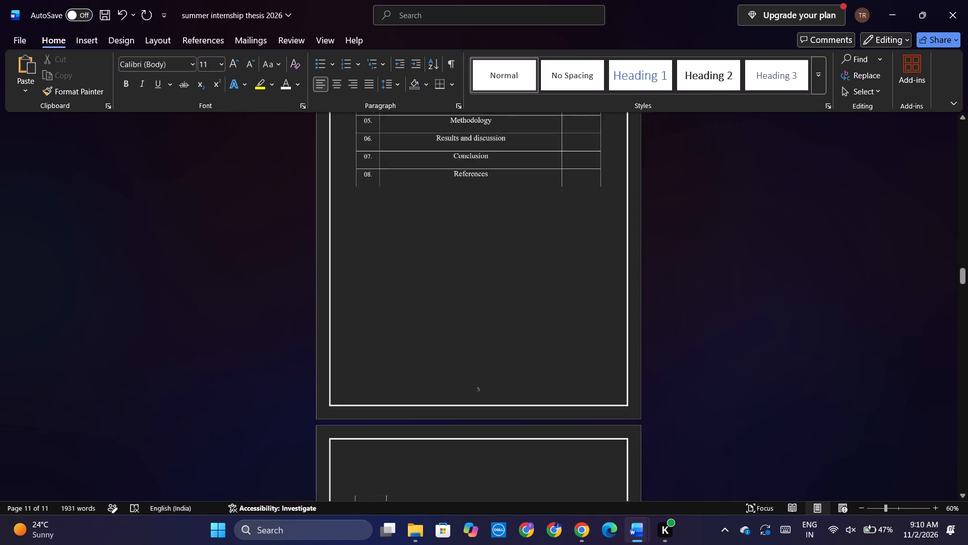
scroll(720, 156, "down", 3, "ctrl")
scroll(720, 156, "down", 10)
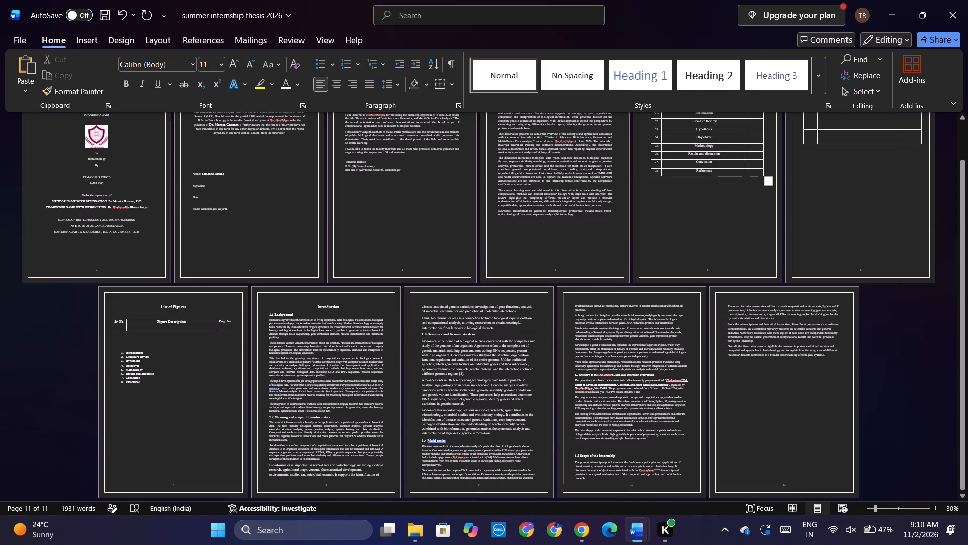
Start a new page after the end of the Introduction and add the centred heading "Literature Review".
key("Return")
key("Return")
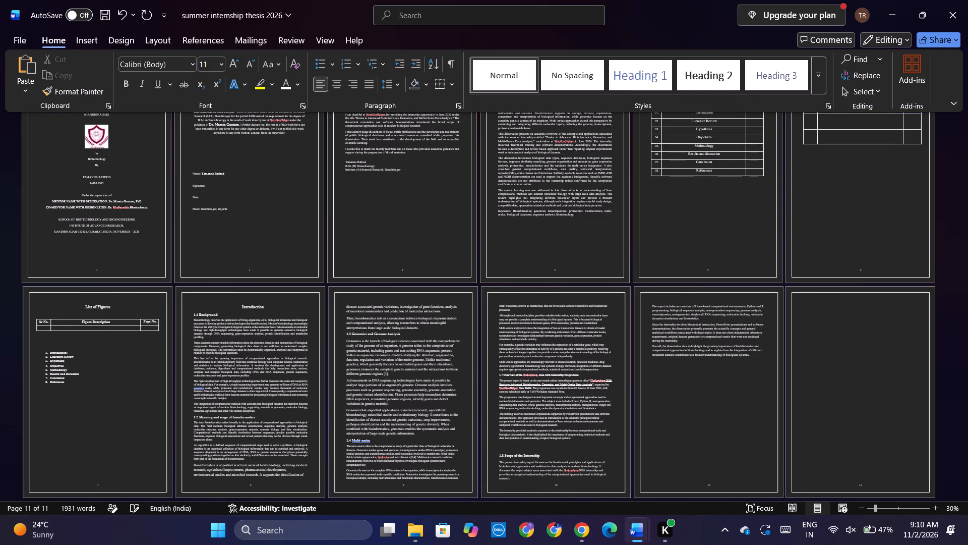
type("Literature")
key("space")
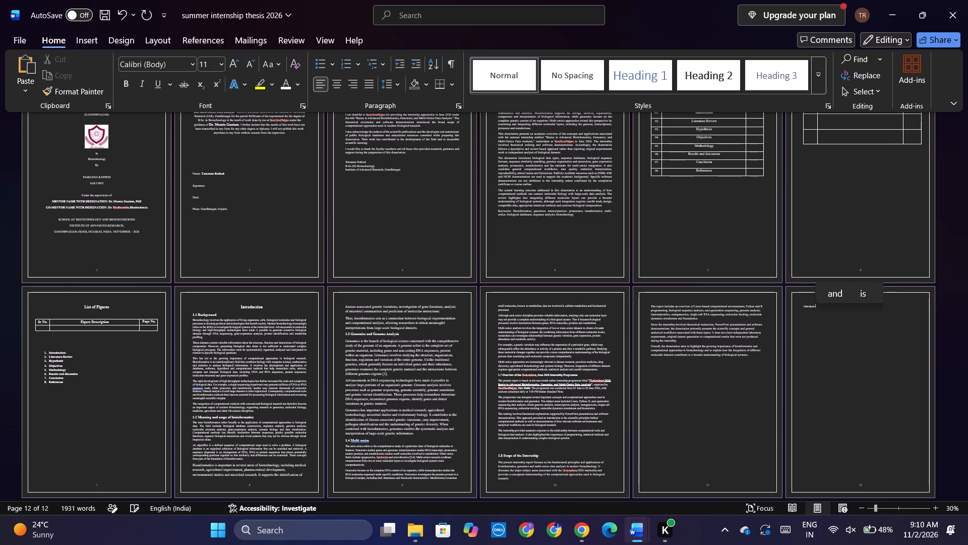
type("Review")
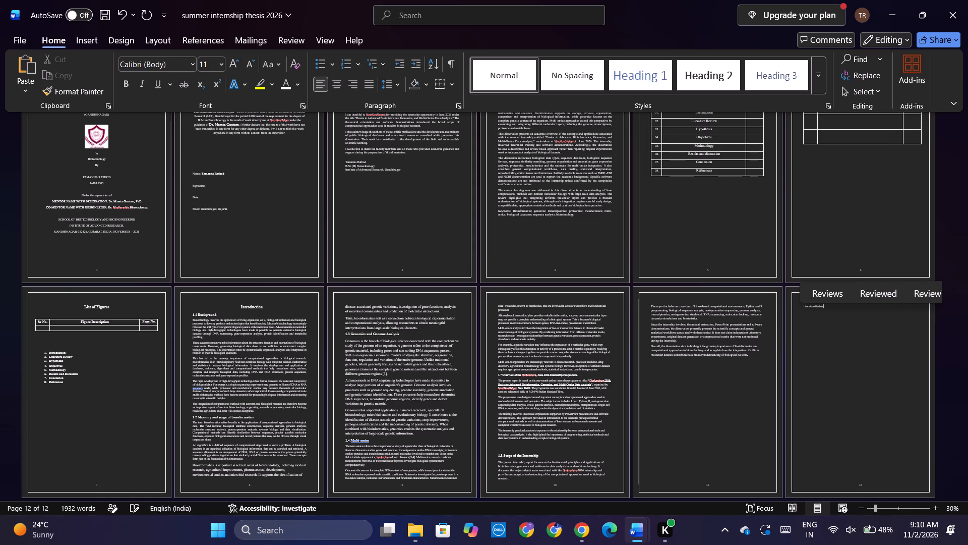
left_click(333, 83)
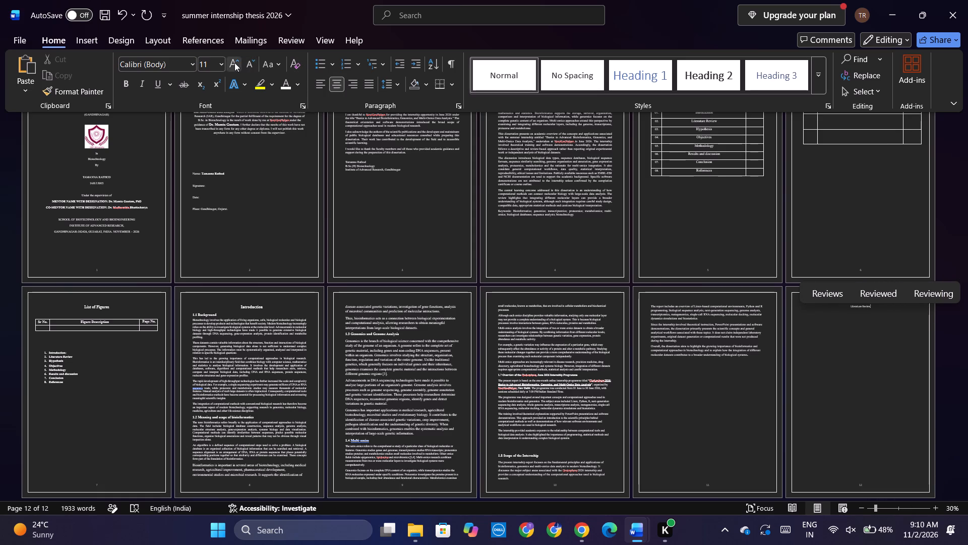
Format the "Literature Review" heading in bold 14 pt Times New Roman, with an empty line below it.
left_click(234, 63)
left_click(234, 63)
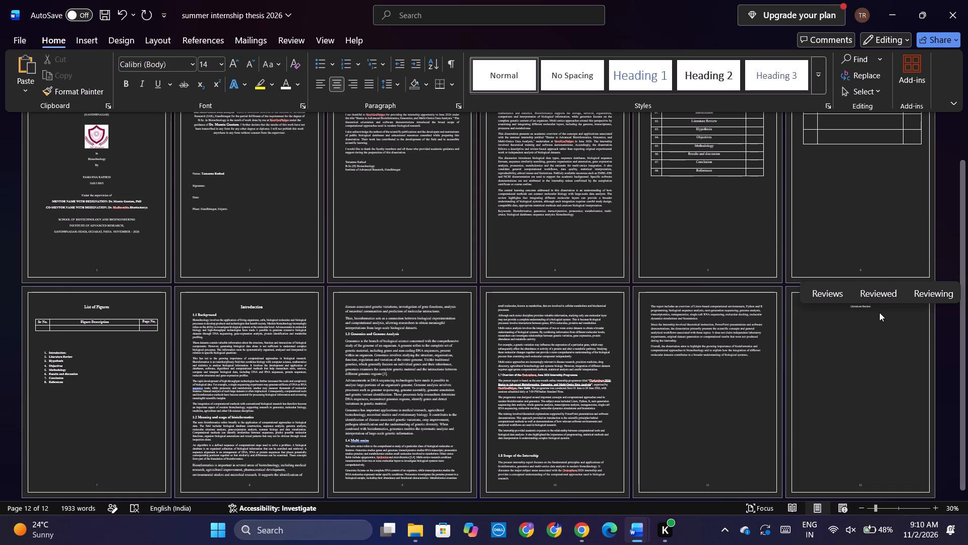
left_click_drag(879, 310, 832, 314)
left_click(838, 309)
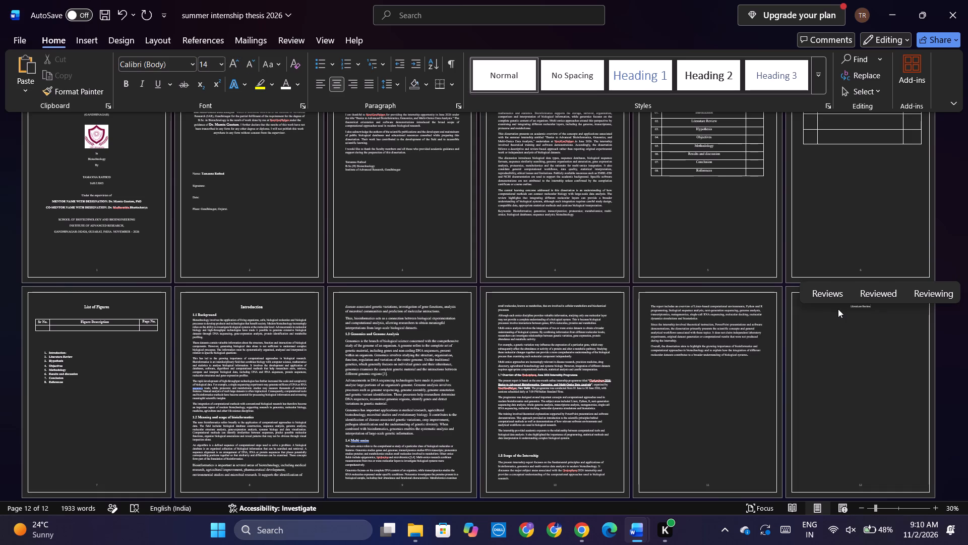
left_click_drag(842, 306, 875, 307)
left_click(875, 307)
scroll(875, 307, "up", 9, "ctrl")
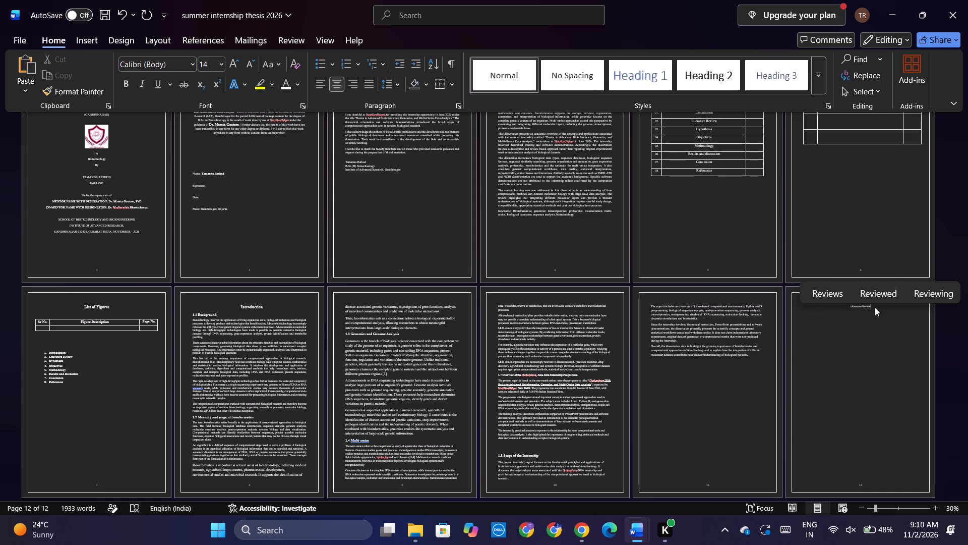
left_click(875, 307)
key("Return")
key("BackSpace")
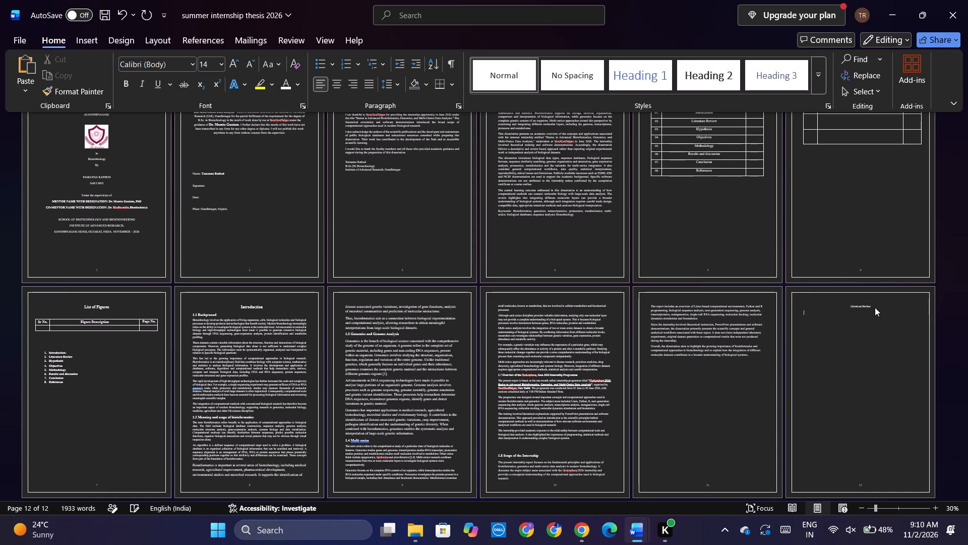
left_click_drag(878, 309, 836, 305)
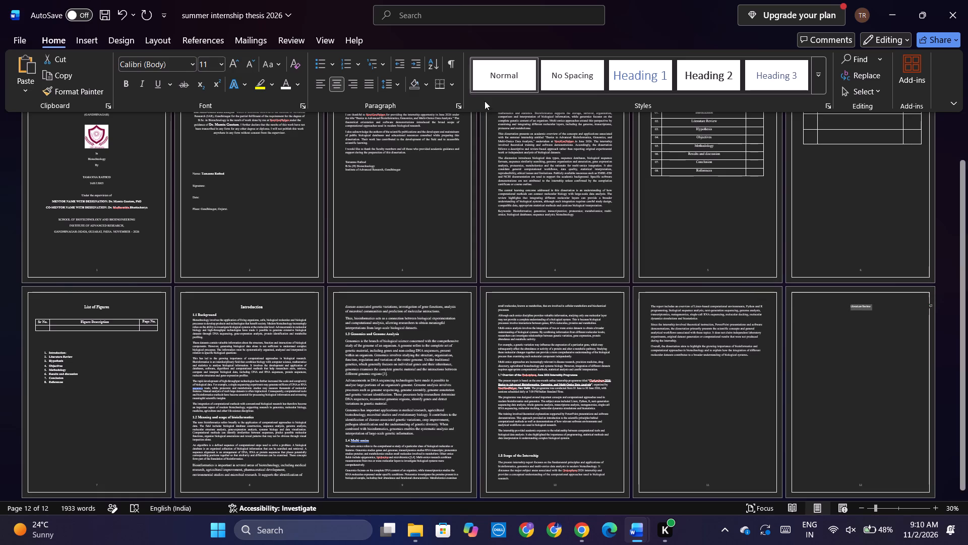
double_click(229, 66)
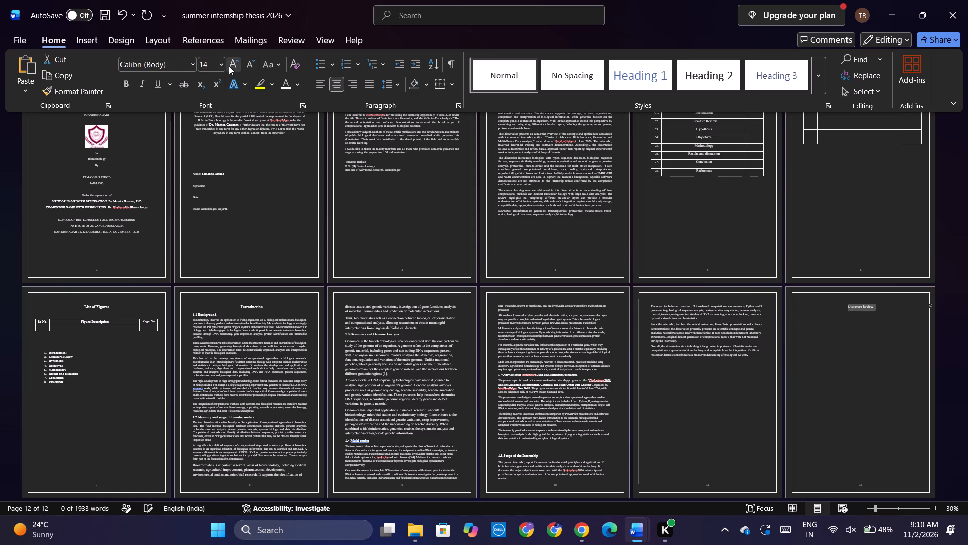
left_click(189, 66)
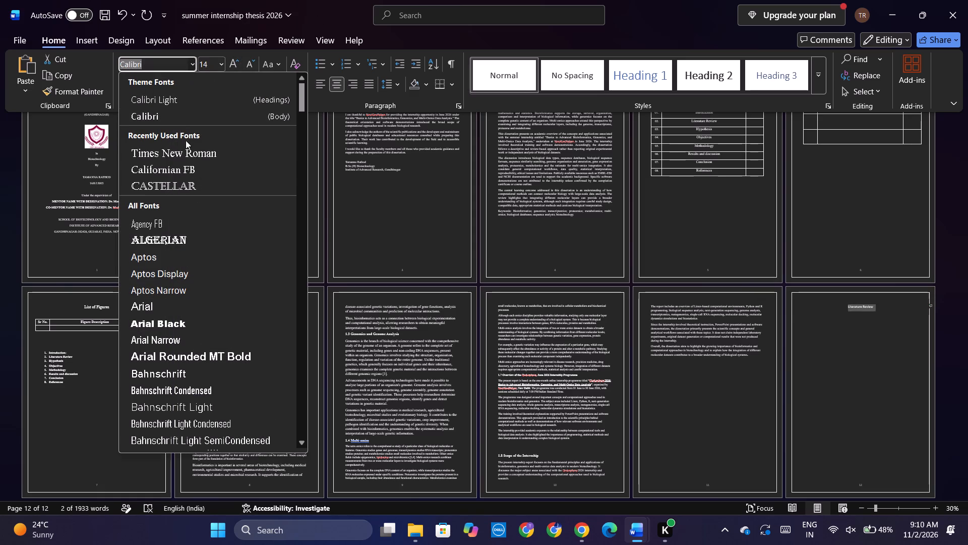
left_click(185, 151)
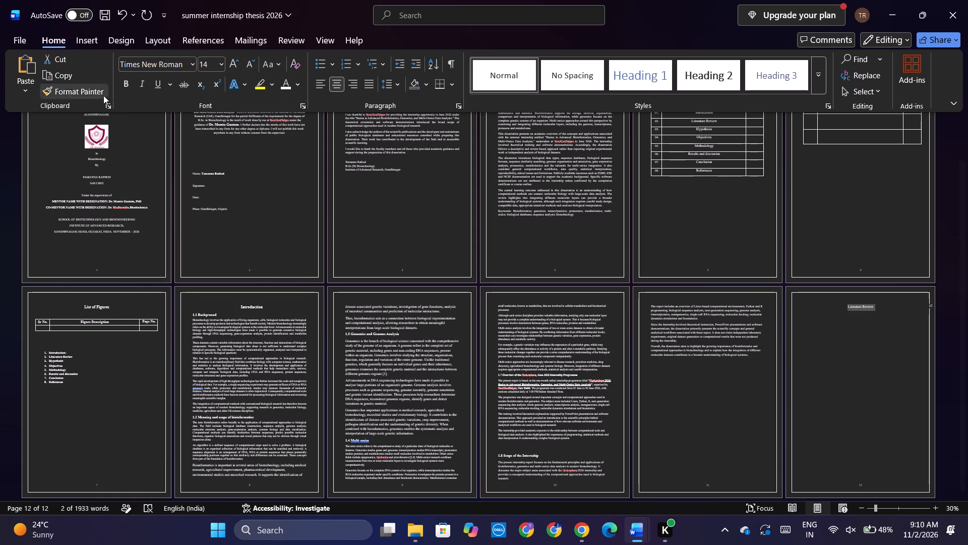
left_click(123, 90)
left_click(892, 425)
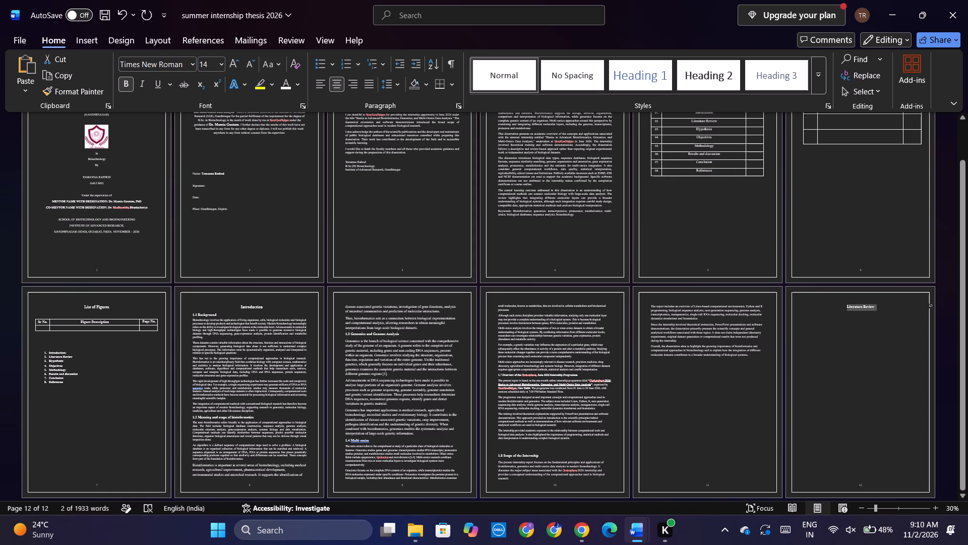
Enlarge the "Literature Review" heading to 18 pt.
left_click(899, 509)
scroll(652, 407, "up", 1)
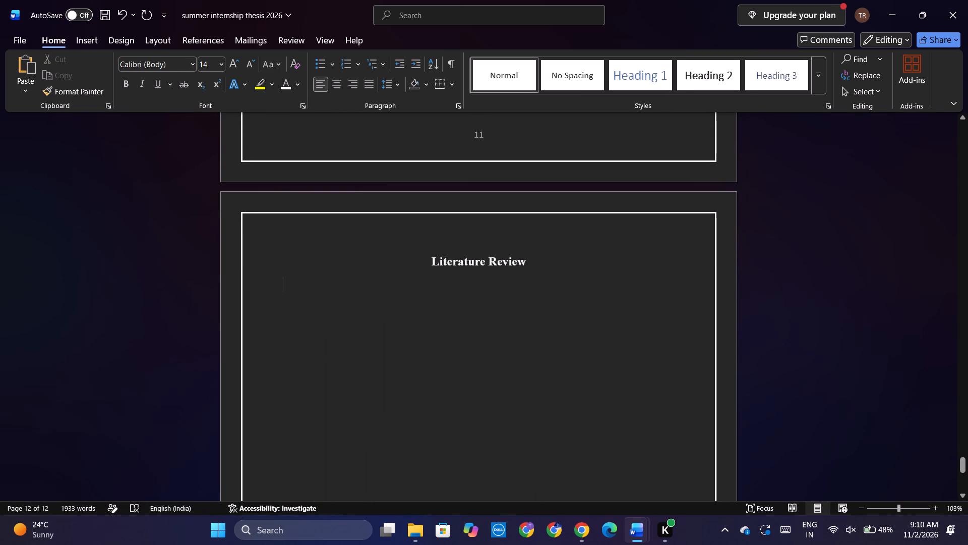
left_click_drag(527, 264, 438, 255)
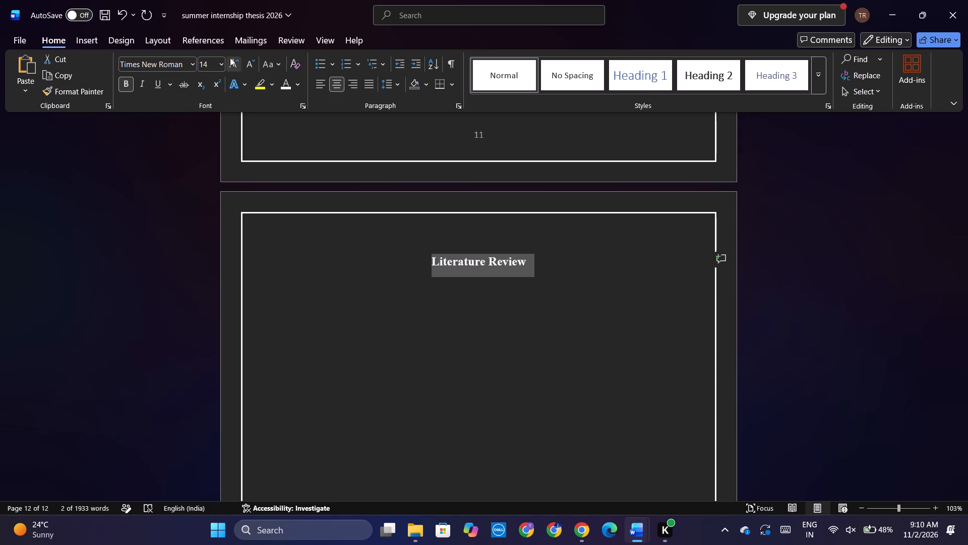
left_click(230, 58)
left_click(230, 58)
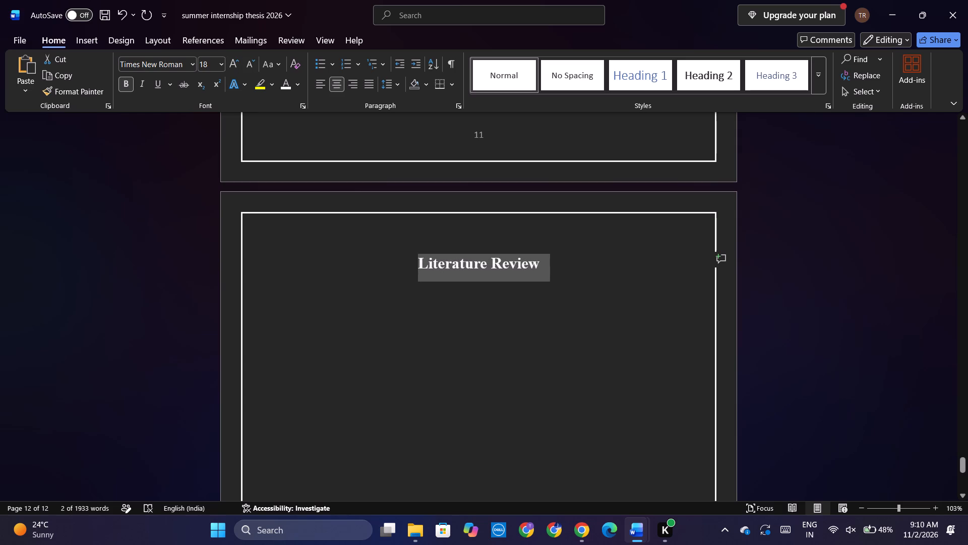
left_click(283, 349)
Switch to the BSc_Biotechnology_Internship_Dissertation_Draft document and read section 2.1, Development of bioinformatics, in its Literature Review.
key("alt+Tab")
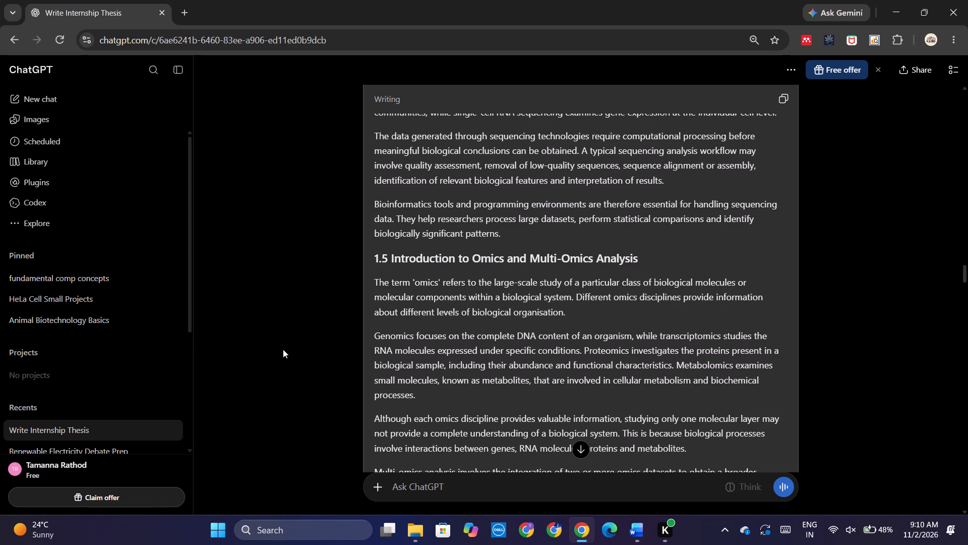
key("alt+Tab")
key("alt+Tab")
key("alt+Tab")
key("alt+Tab")
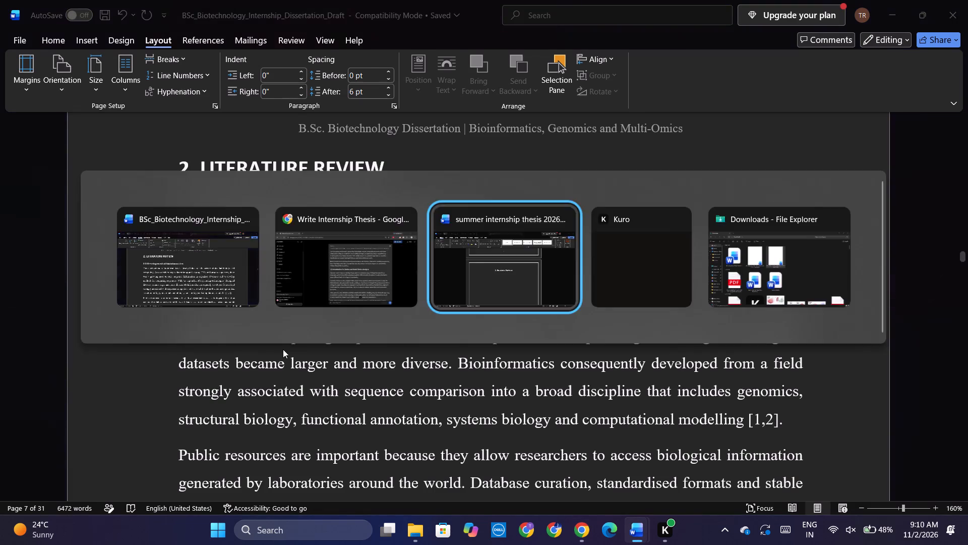
key("alt+Tab")
key("alt+Tab")
key("alt+Tab")
key("alt+Tab")
key("alt+Tab")
key("alt+Tab")
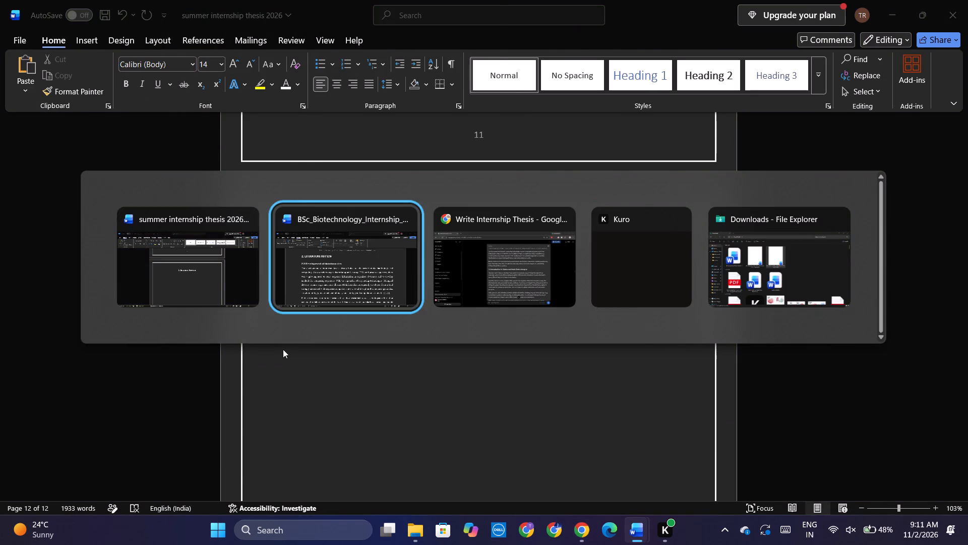
scroll(283, 349, "up", 1)
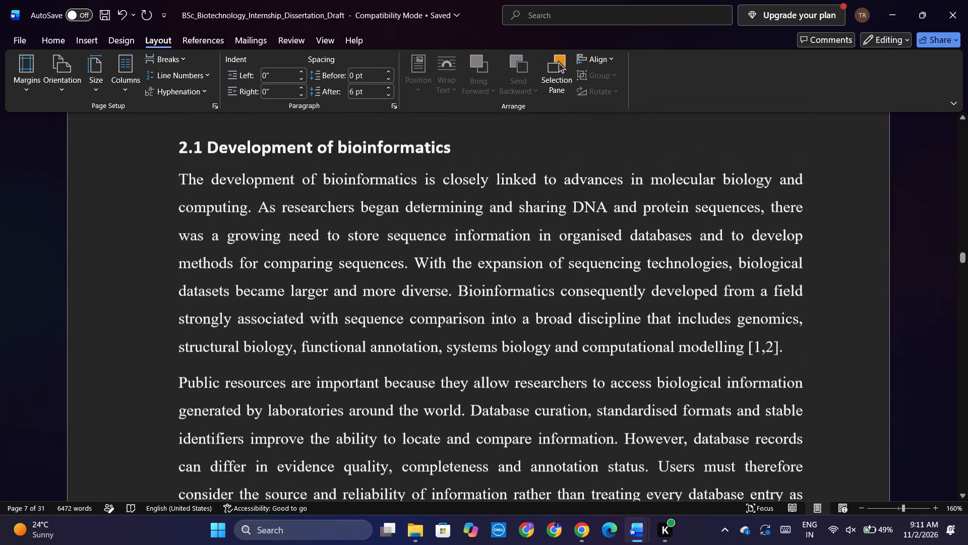
scroll(283, 349, "up", 1)
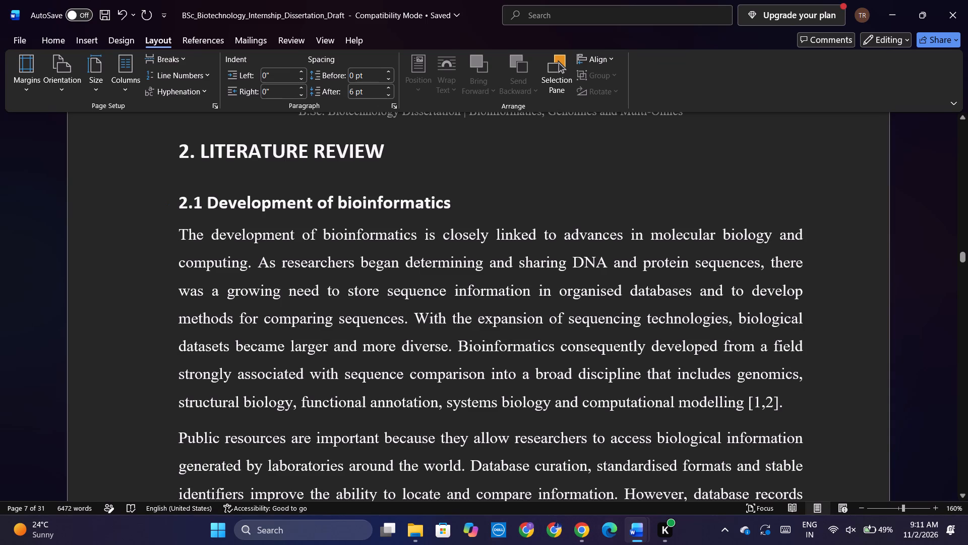
scroll(205, 250, "down", 1)
scroll(205, 250, "up", 1)
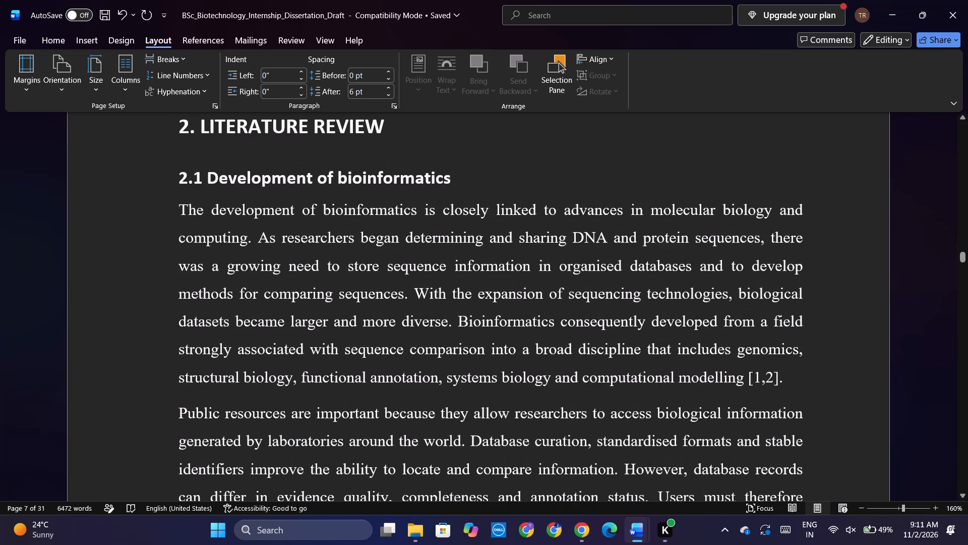
scroll(205, 250, "down", 1)
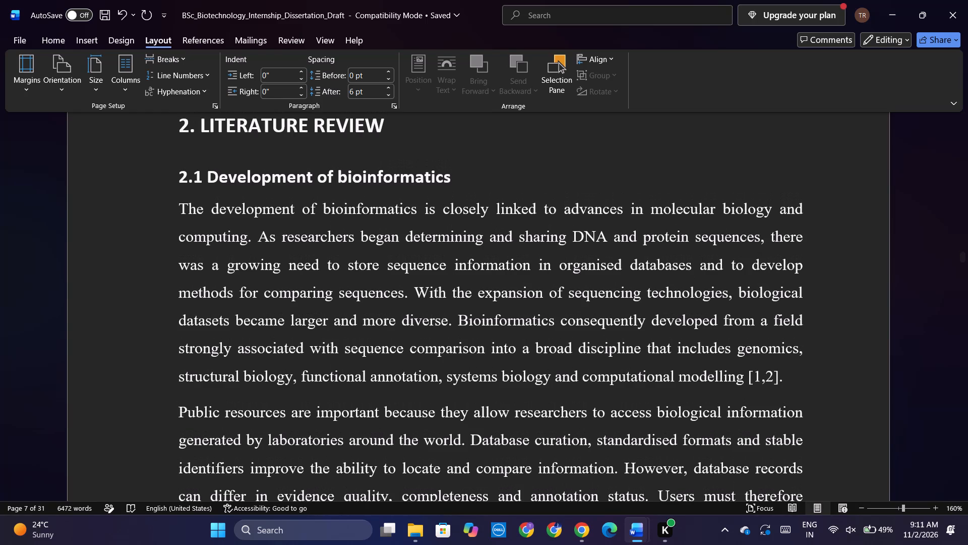
scroll(205, 250, "down", 1)
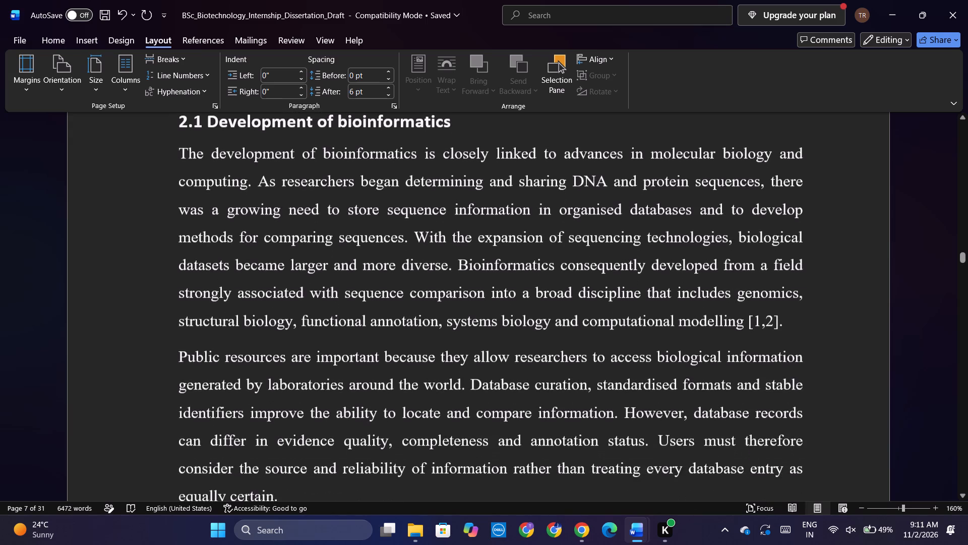
scroll(205, 250, "down", 1)
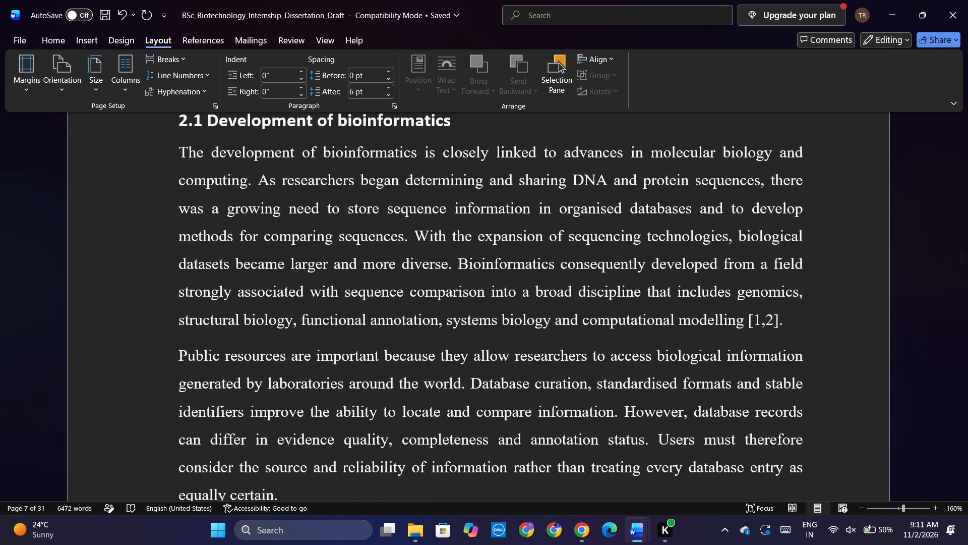
scroll(205, 250, "up", 2)
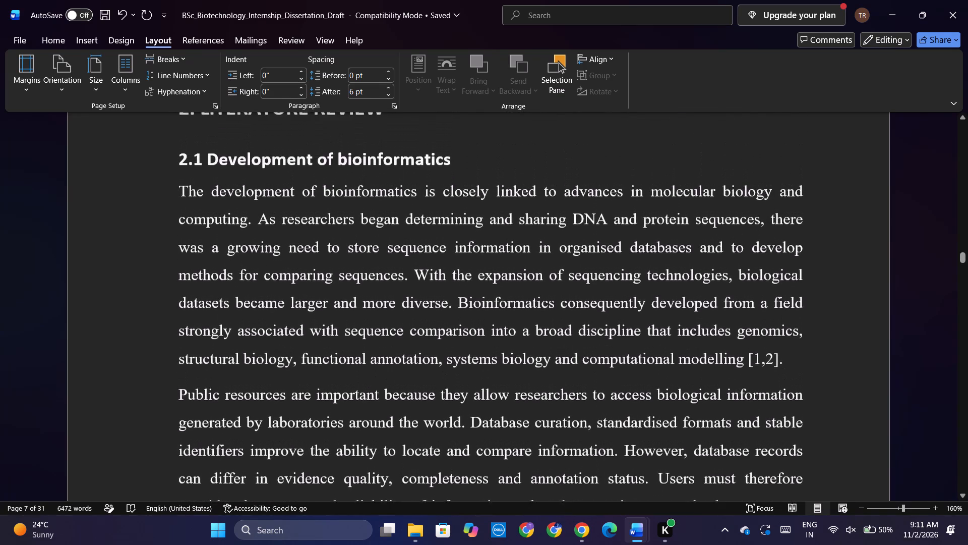
scroll(205, 250, "up", 1)
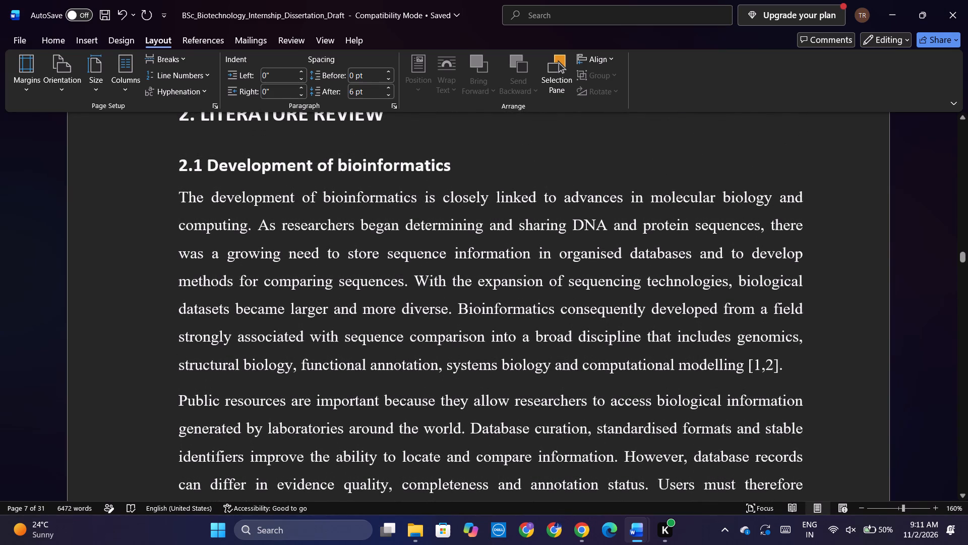
Copy the 2.1 Development of bioinformatics heading and first paragraph, without its citation, below the thesis's "Literature Review" heading and end it with a period.
left_click_drag(744, 365, 160, 170)
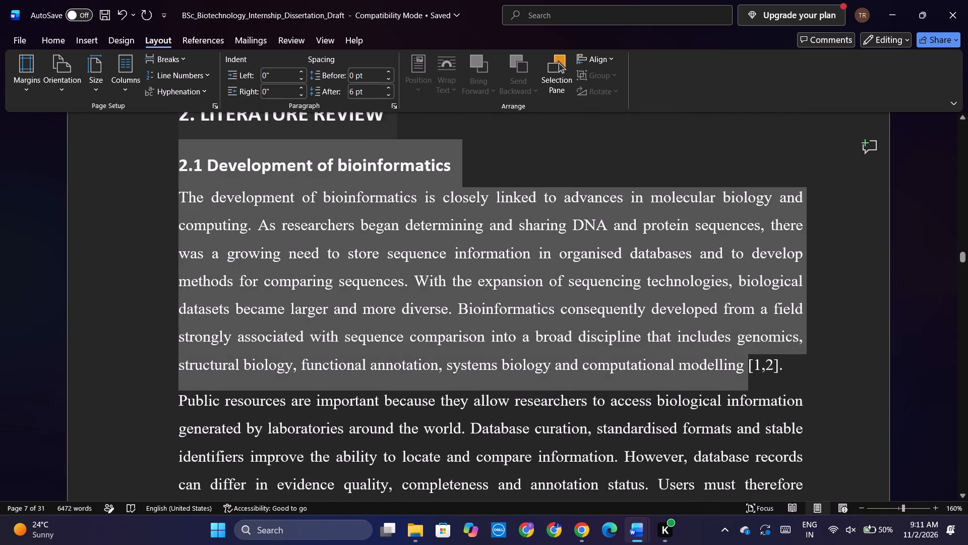
key("ctrl+c")
key("alt+Tab")
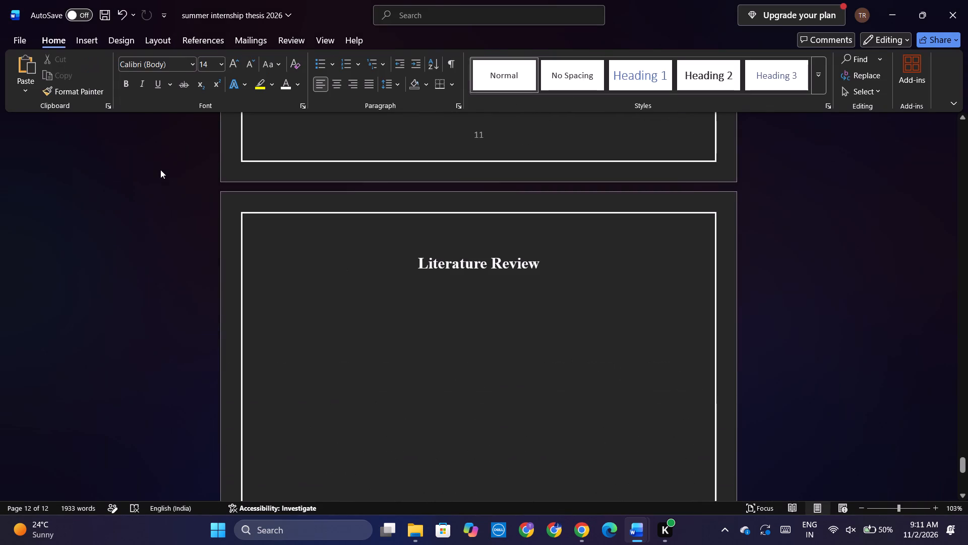
key("ctrl+v")
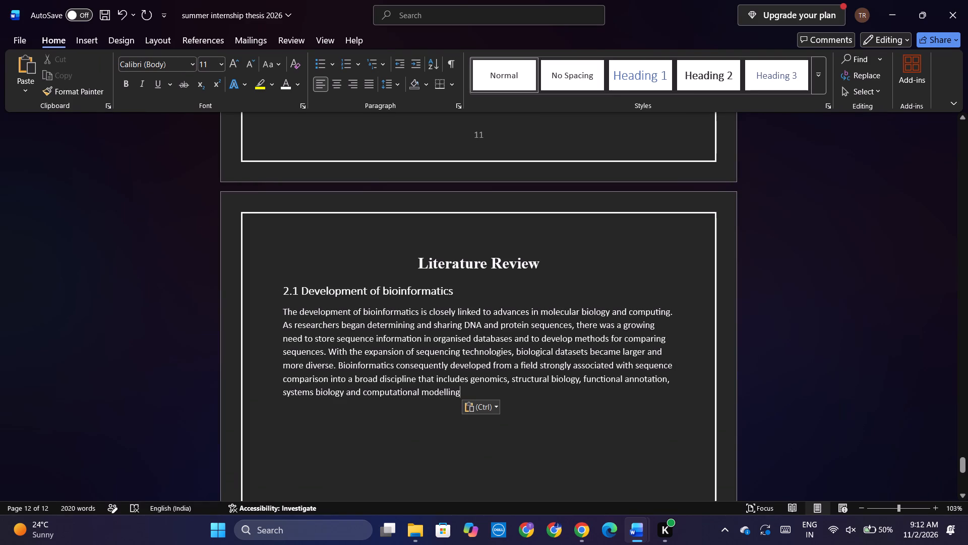
type(".")
key("space")
key("alt+Tab")
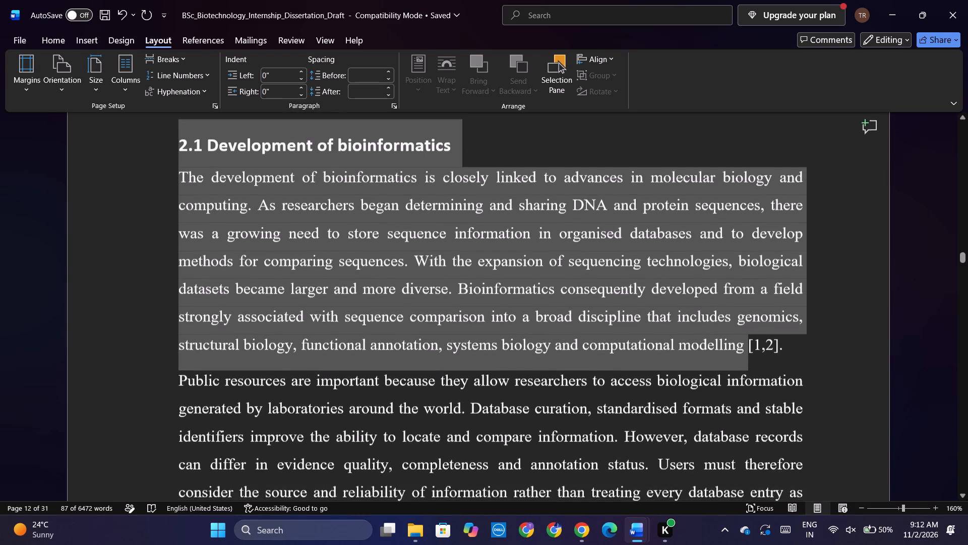
key("alt+Tab")
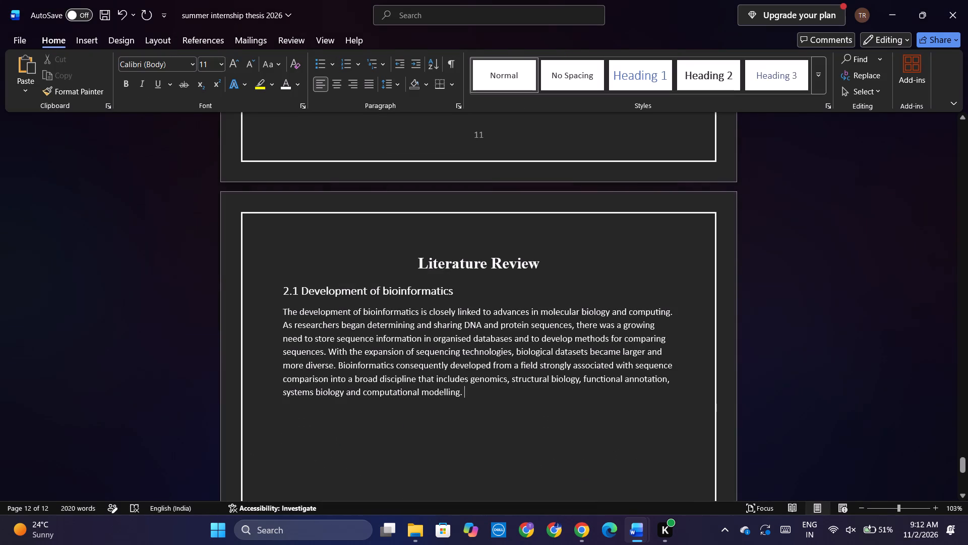
scroll(439, 383, "up", 6, "ctrl")
scroll(439, 383, "up", 1)
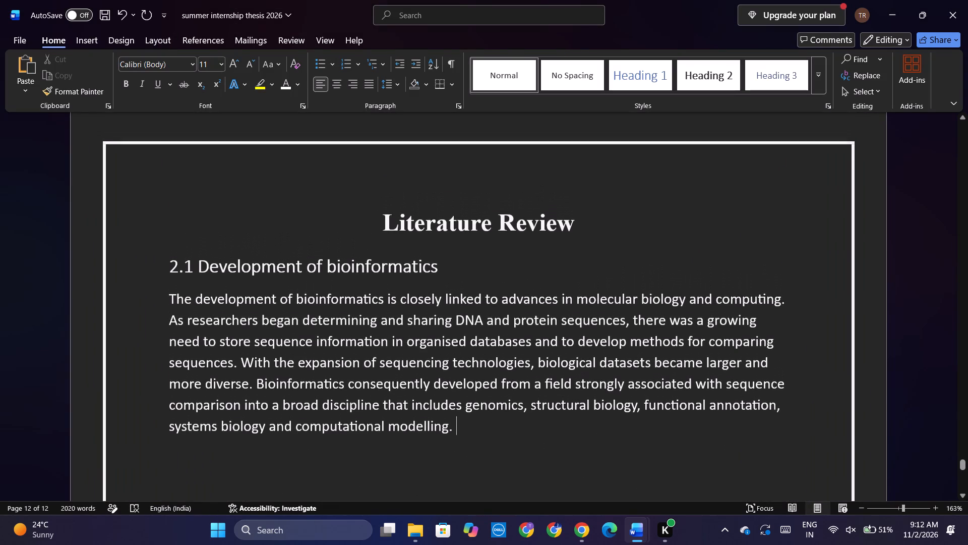
scroll(439, 383, "up", 1)
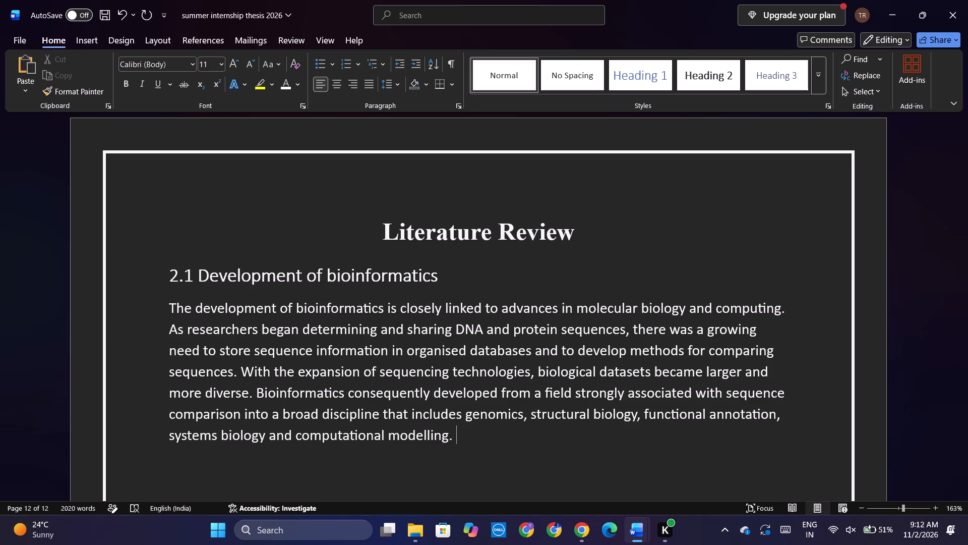
scroll(439, 383, "down", 1)
key("alt+Tab")
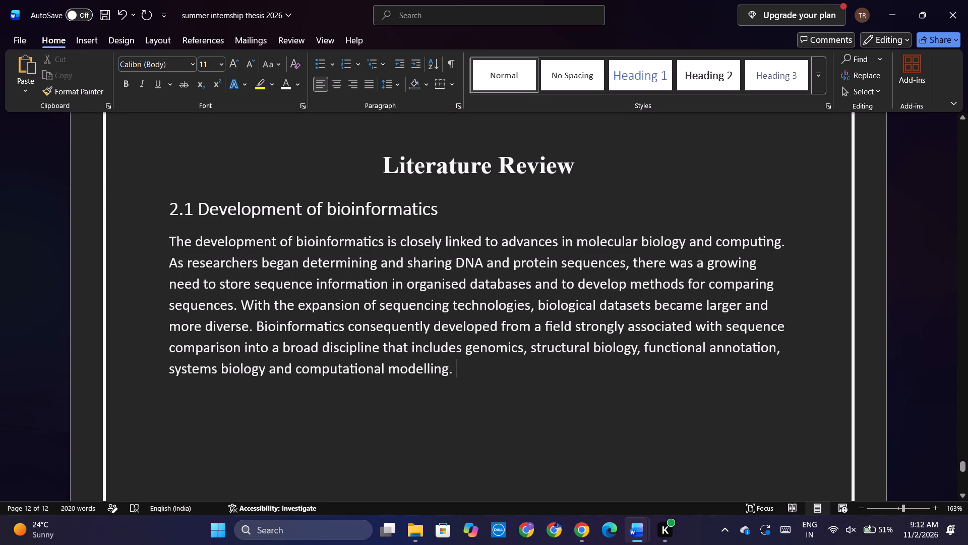
scroll(439, 383, "down", 1)
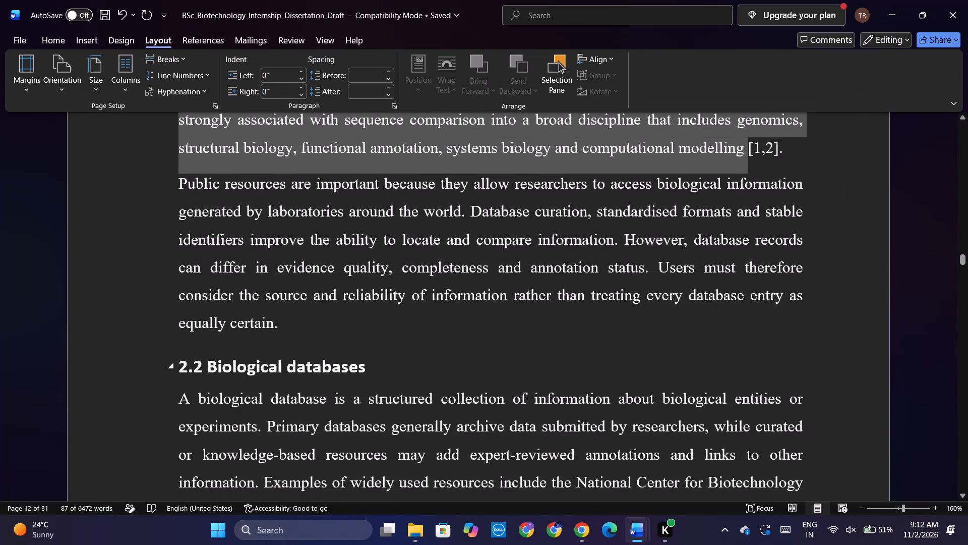
scroll(439, 383, "left", 1)
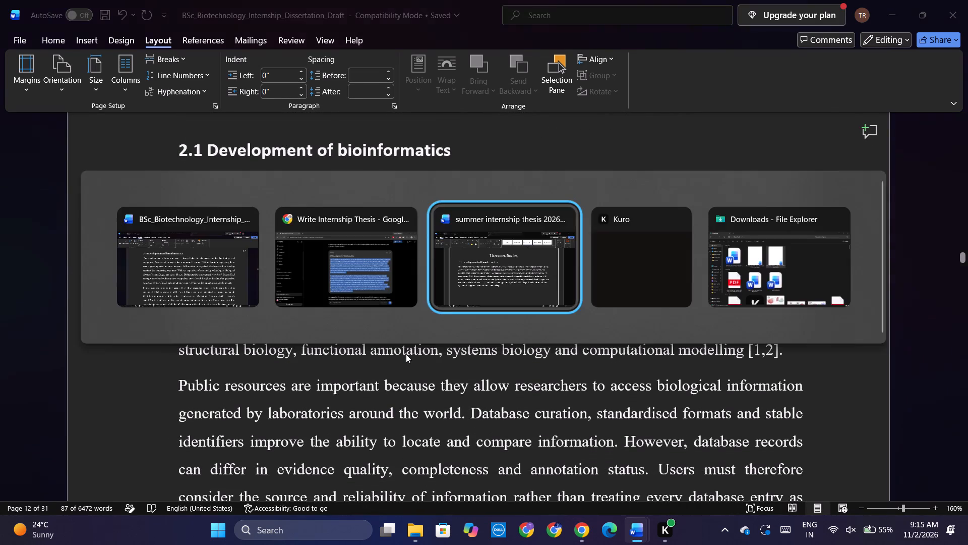
left_click_drag(456, 377, 170, 246)
key("ctrl+v")
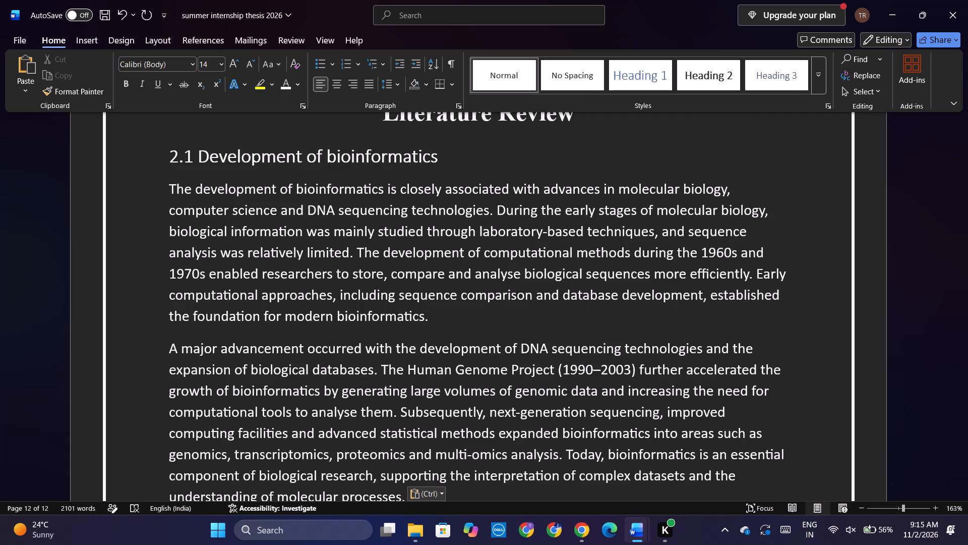
Delete the comma after "laboratory-based techniques" in section 2.1's first paragraph.
left_click(657, 229)
key("BackSpace")
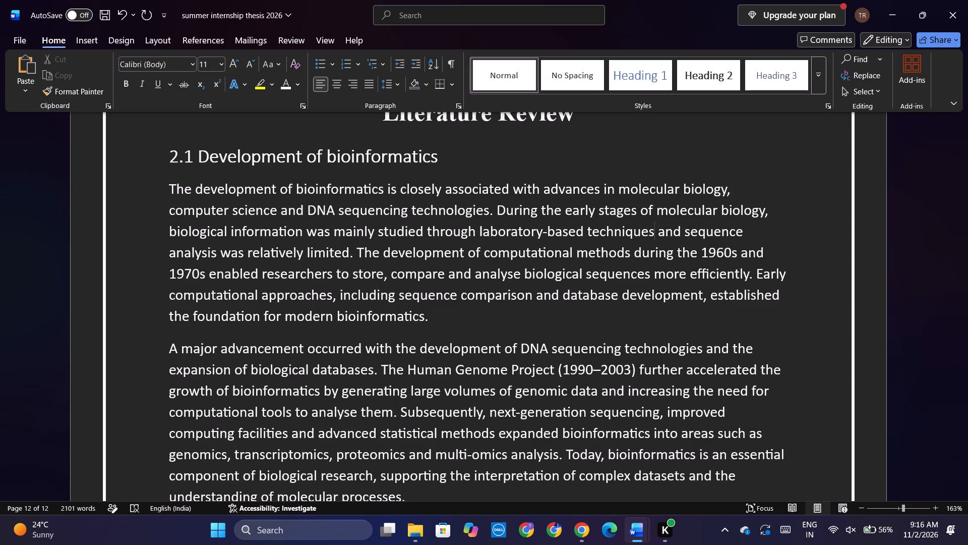
scroll(657, 229, "down", 2)
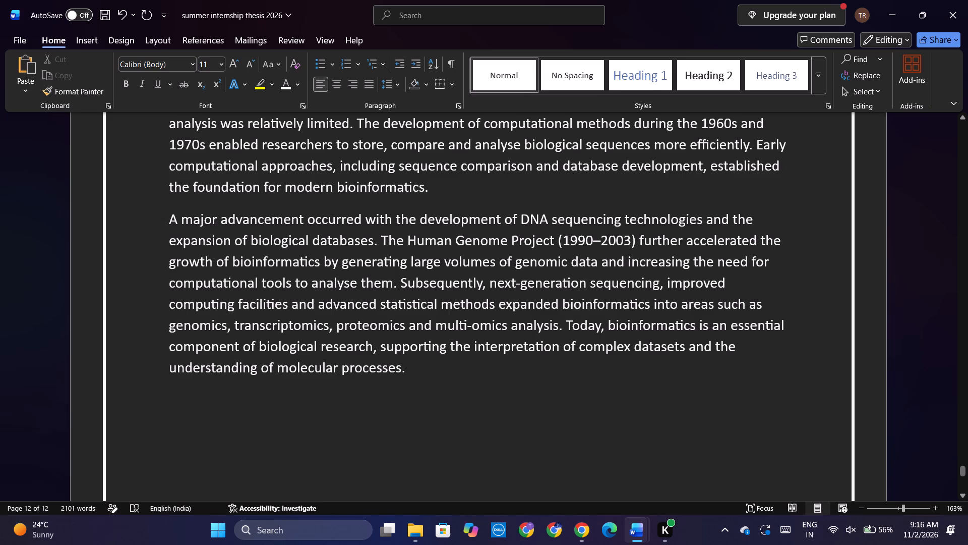
Switch to the dissertation draft and look through its front pages, from the title page to the Abstract.
key("alt+Tab")
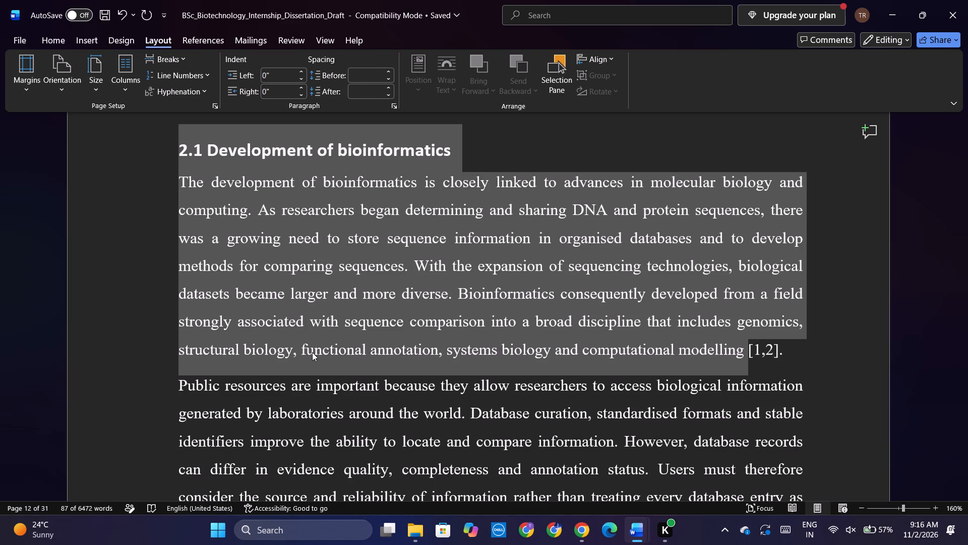
left_click(183, 142)
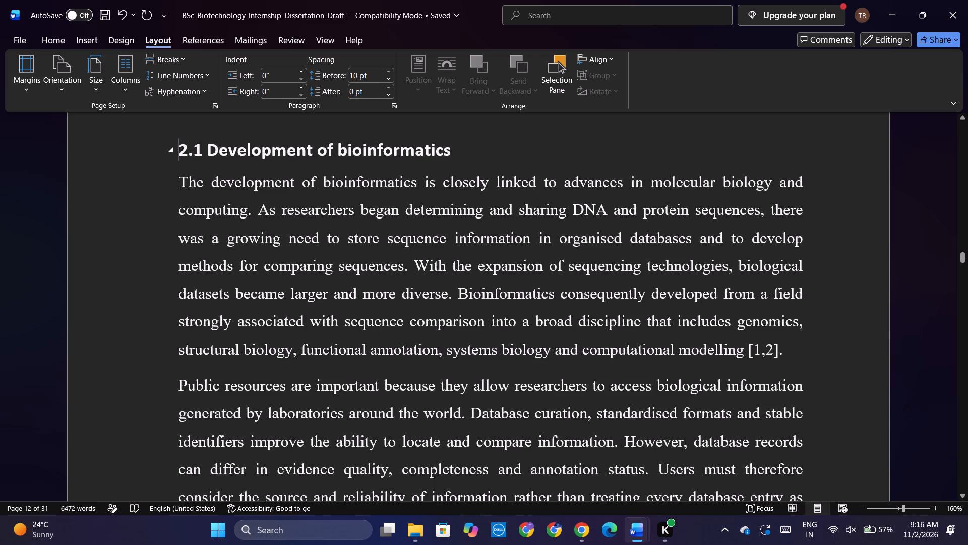
left_click(902, 506)
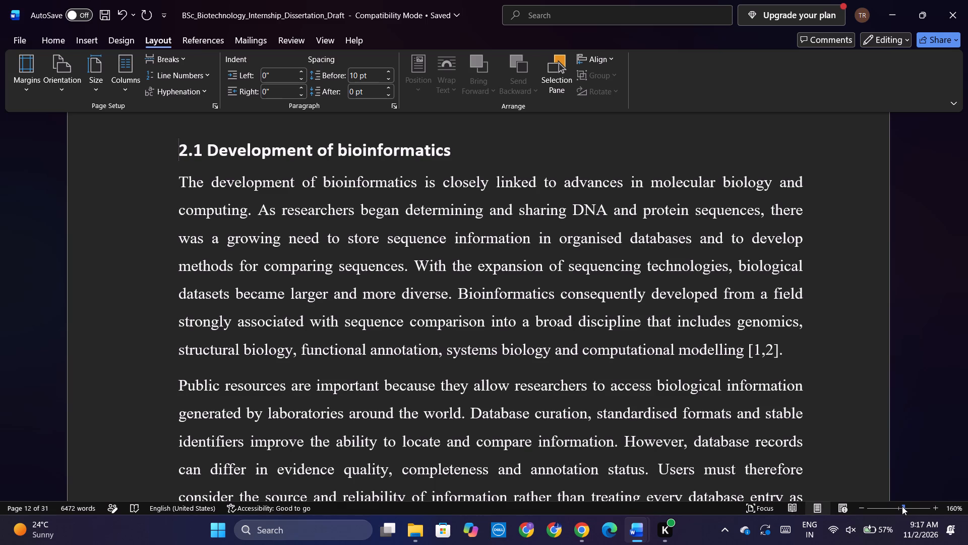
left_click(899, 507)
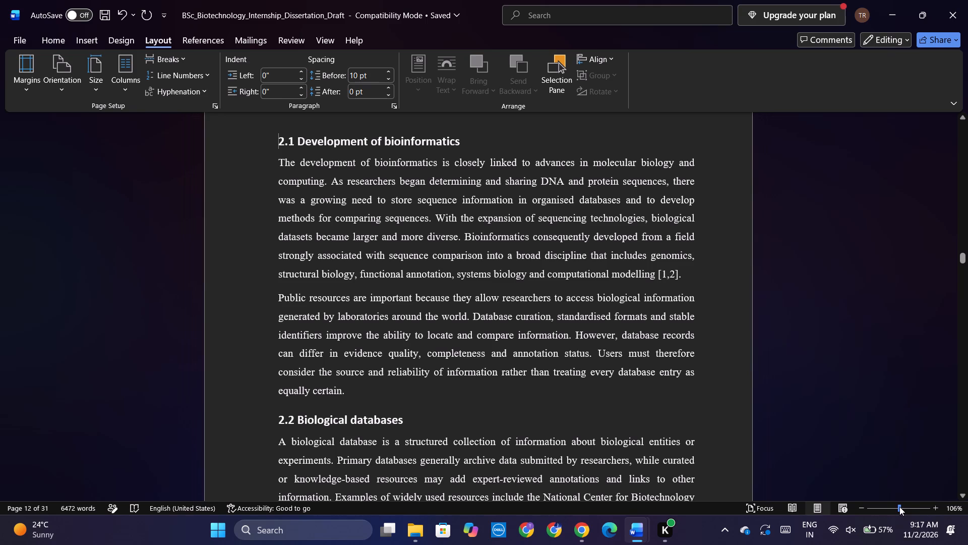
scroll(555, 325, "up", 3)
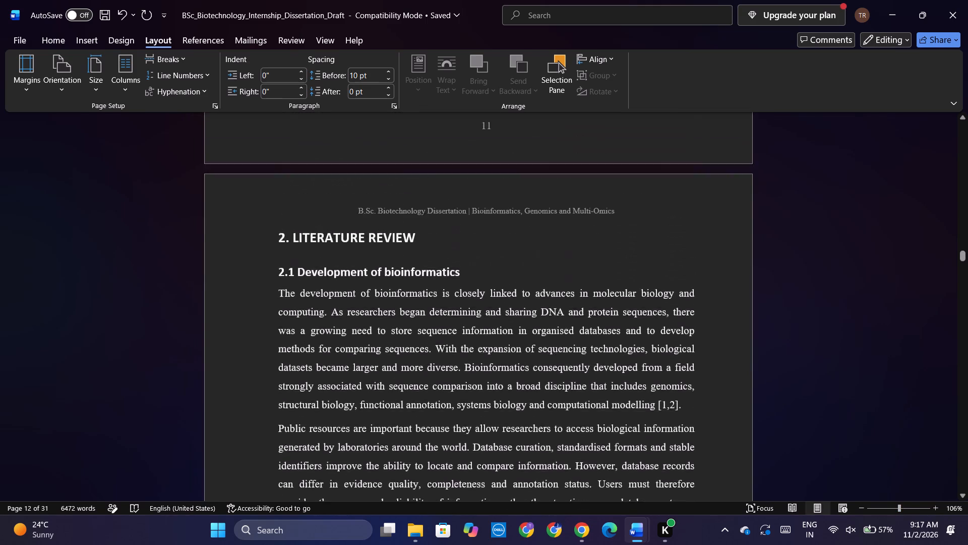
scroll(555, 325, "up", 8)
scroll(555, 325, "down", 3)
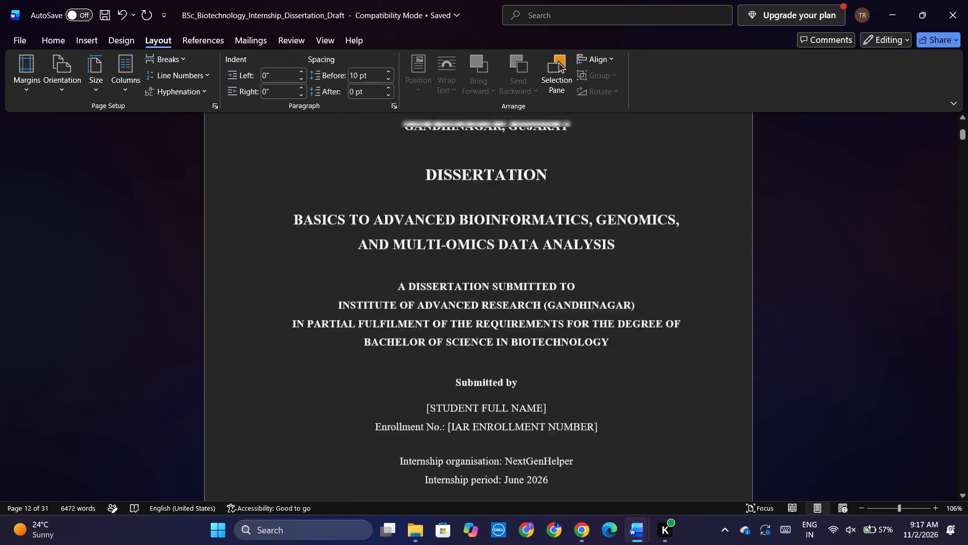
scroll(555, 325, "down", 12)
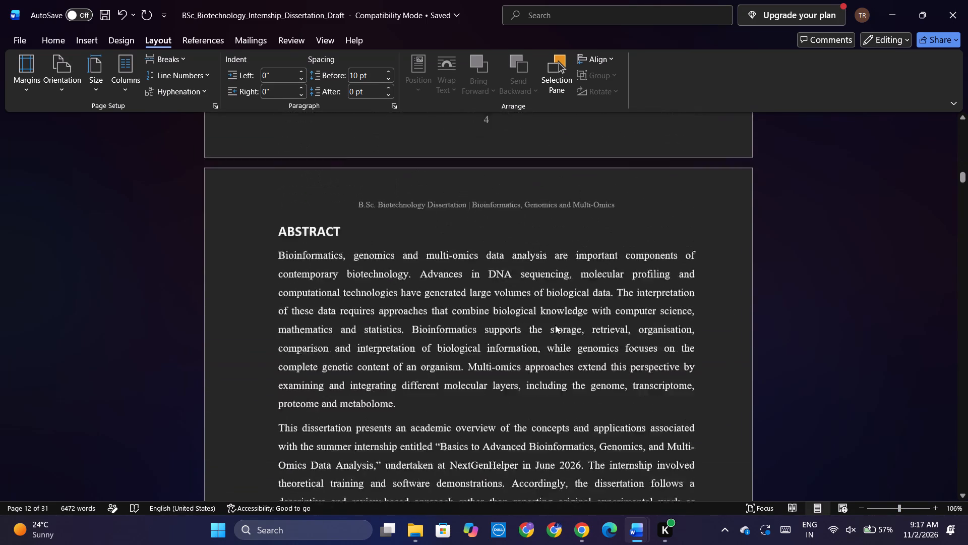
scroll(555, 325, "down", 1)
scroll(555, 325, "up", 4)
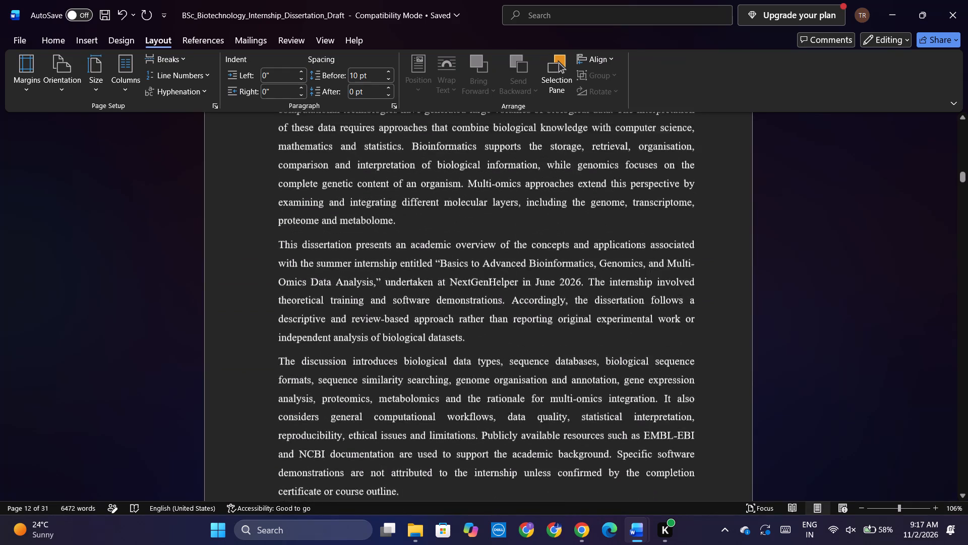
scroll(555, 325, "up", 3)
Look through the draft's contents list, its Introduction subsections and the start of the Literature Review.
scroll(555, 325, "down", 8)
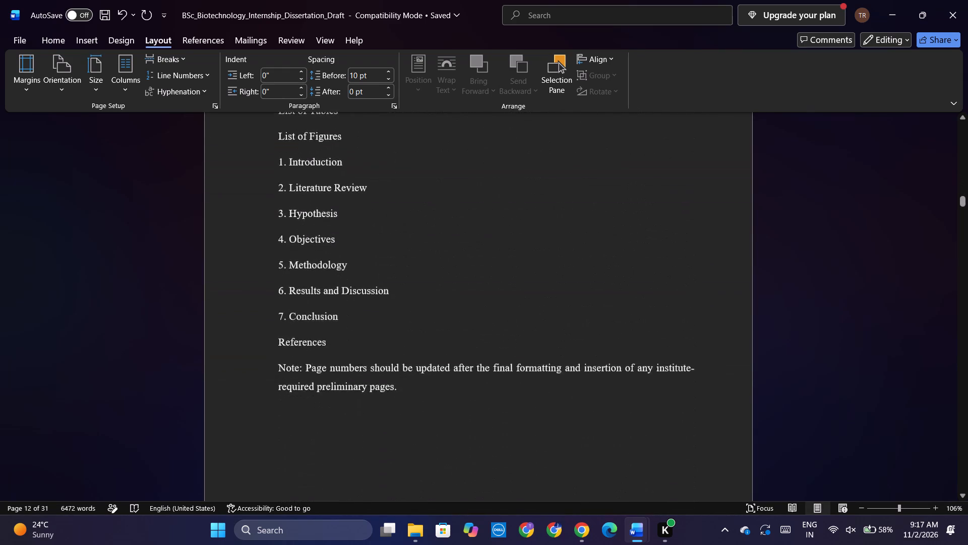
scroll(555, 325, "down", 8)
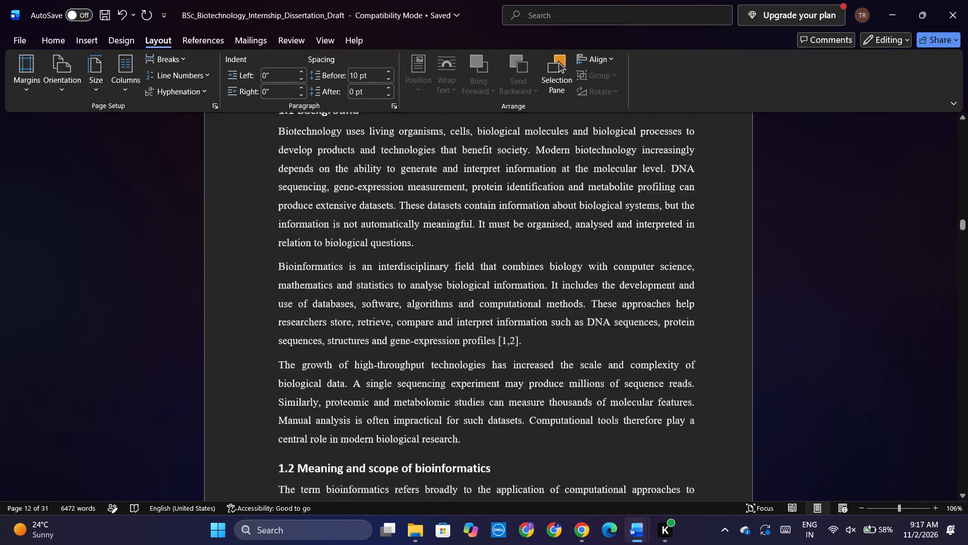
scroll(555, 325, "down", 1)
scroll(555, 325, "up", 2)
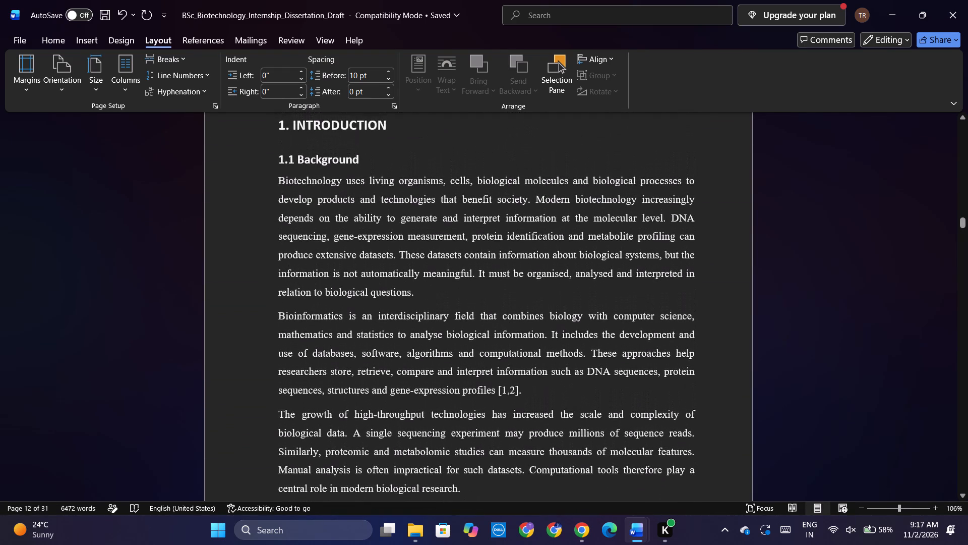
scroll(555, 325, "up", 2)
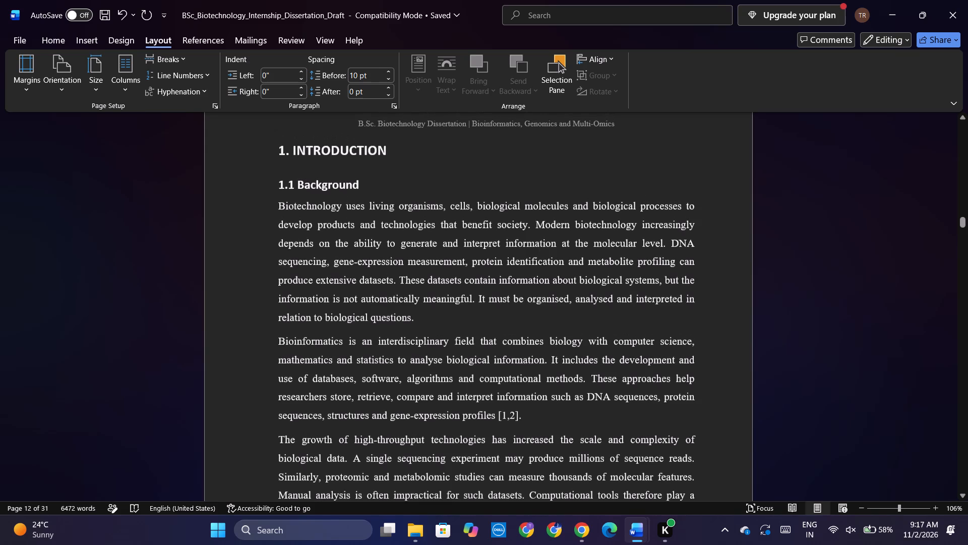
scroll(555, 325, "down", 3)
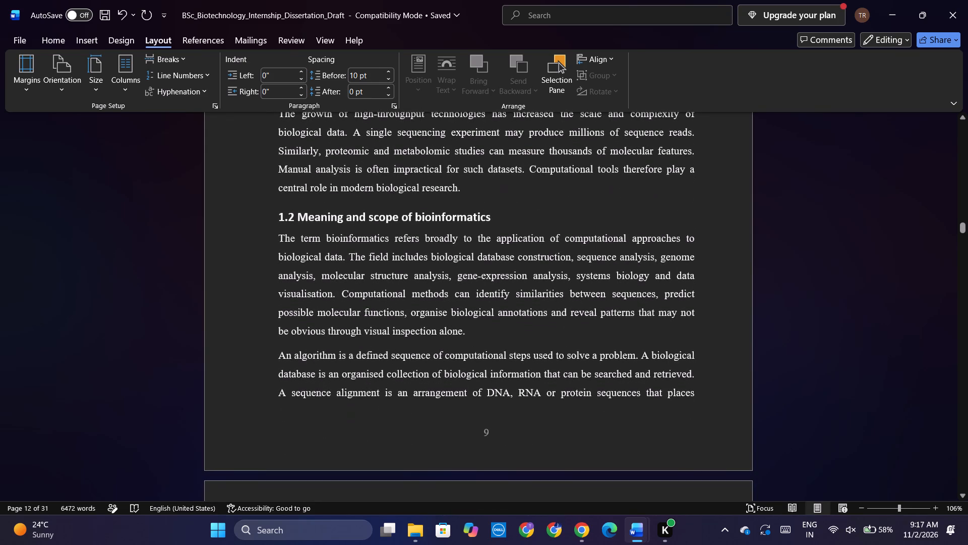
scroll(555, 325, "down", 4)
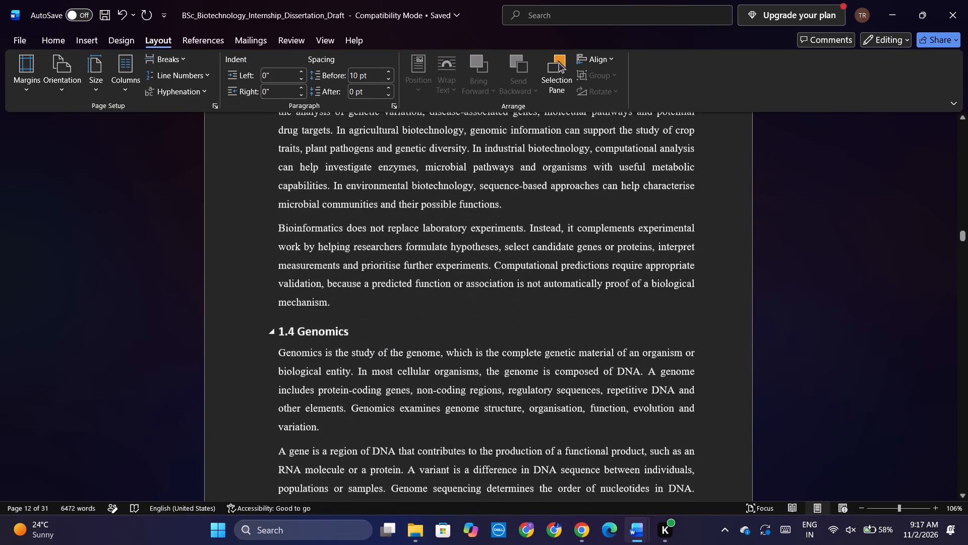
scroll(555, 325, "down", 8)
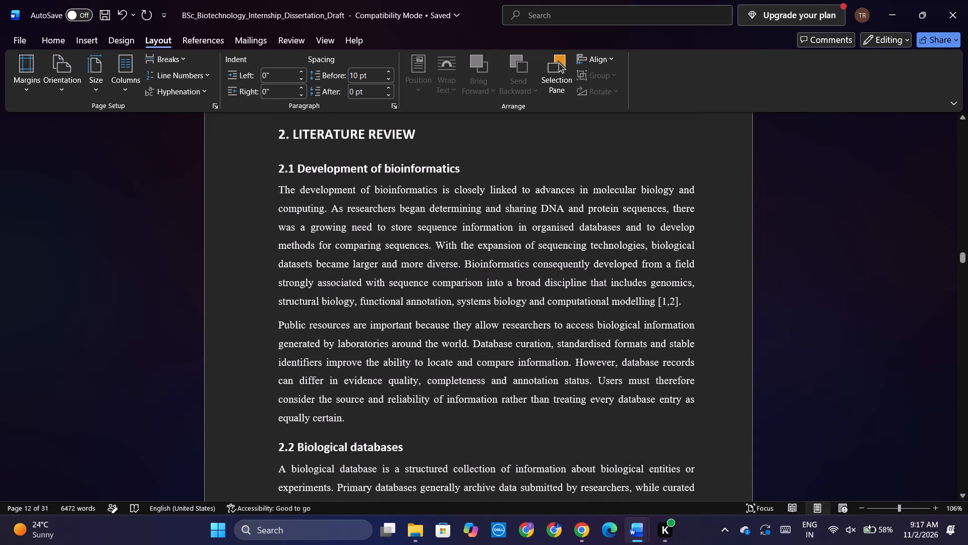
Return to the summer internship thesis and review the two paragraphs under 2.1 Development of bioinformatics.
key("alt+Tab")
key("alt+Tab")
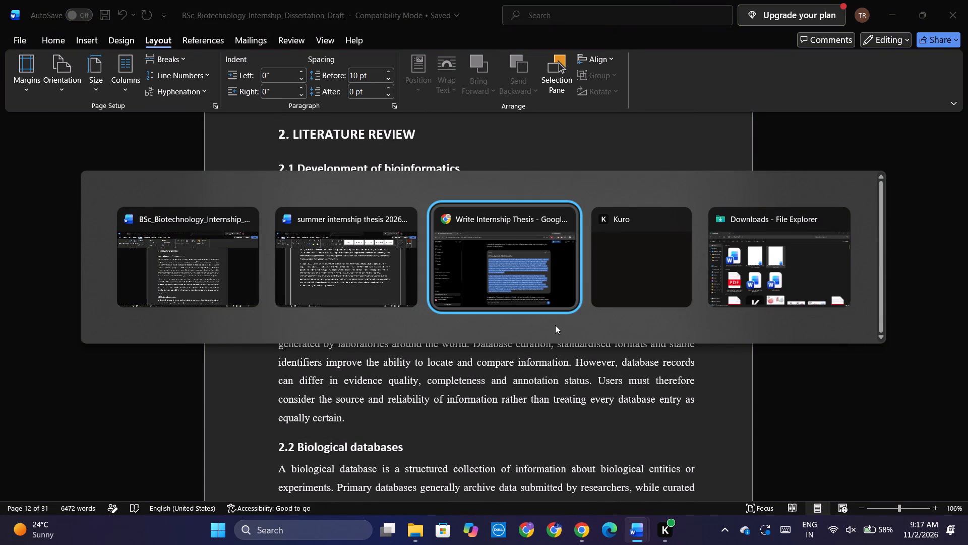
key("alt+Tab")
key("alt+Tab")
key("alt+Tab")
key("alt+Tab")
key("alt+Tab")
key("alt+Tab")
key("alt+Tab")
key("alt+Tab")
key("alt+Tab")
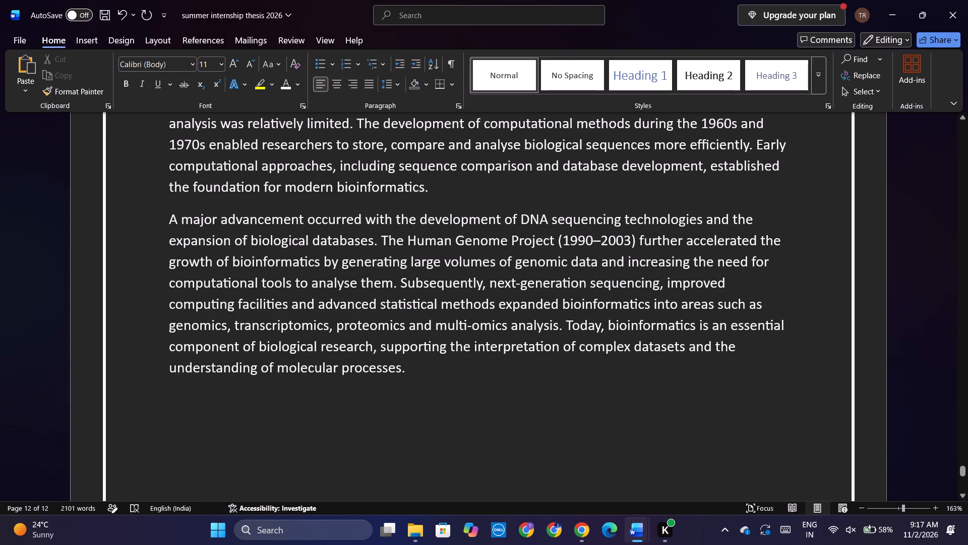
scroll(474, 216, "up", 1)
scroll(474, 216, "down", 2)
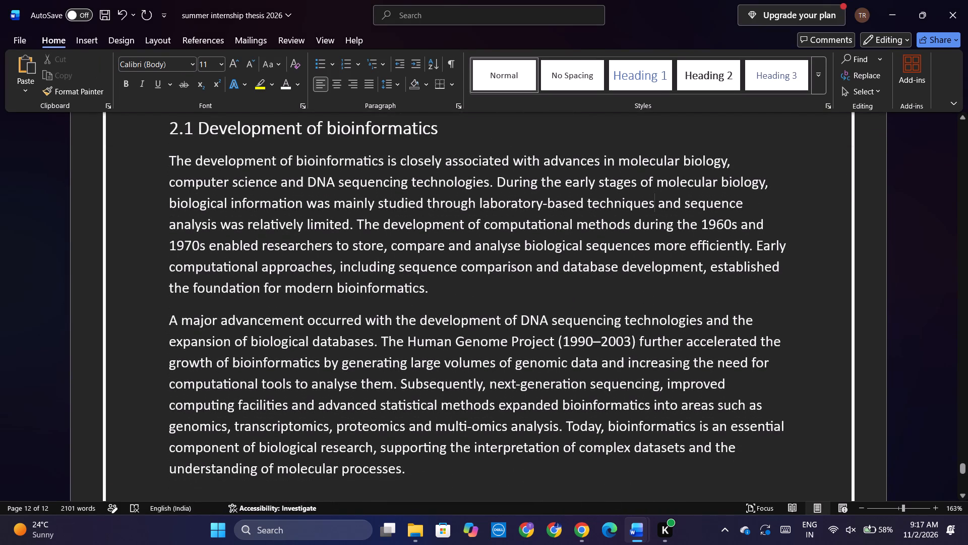